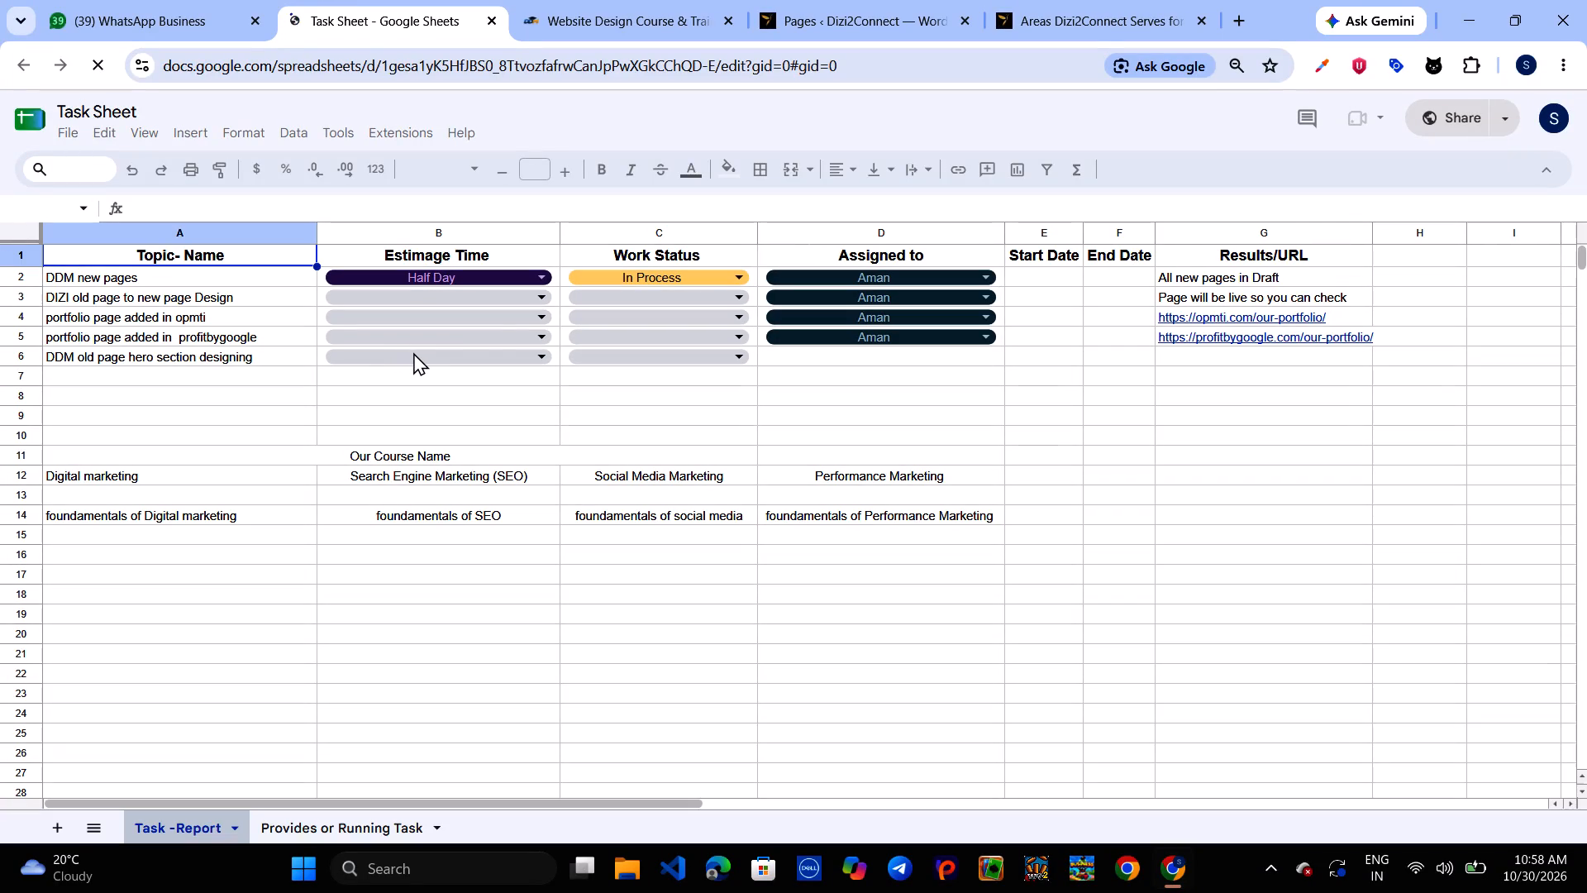
# Set the estimated time to Half Day for both portfolio page tasks and the DIZI page design, and 2-3 Days for the DDM hero section.
pyautogui.click(497, 313)
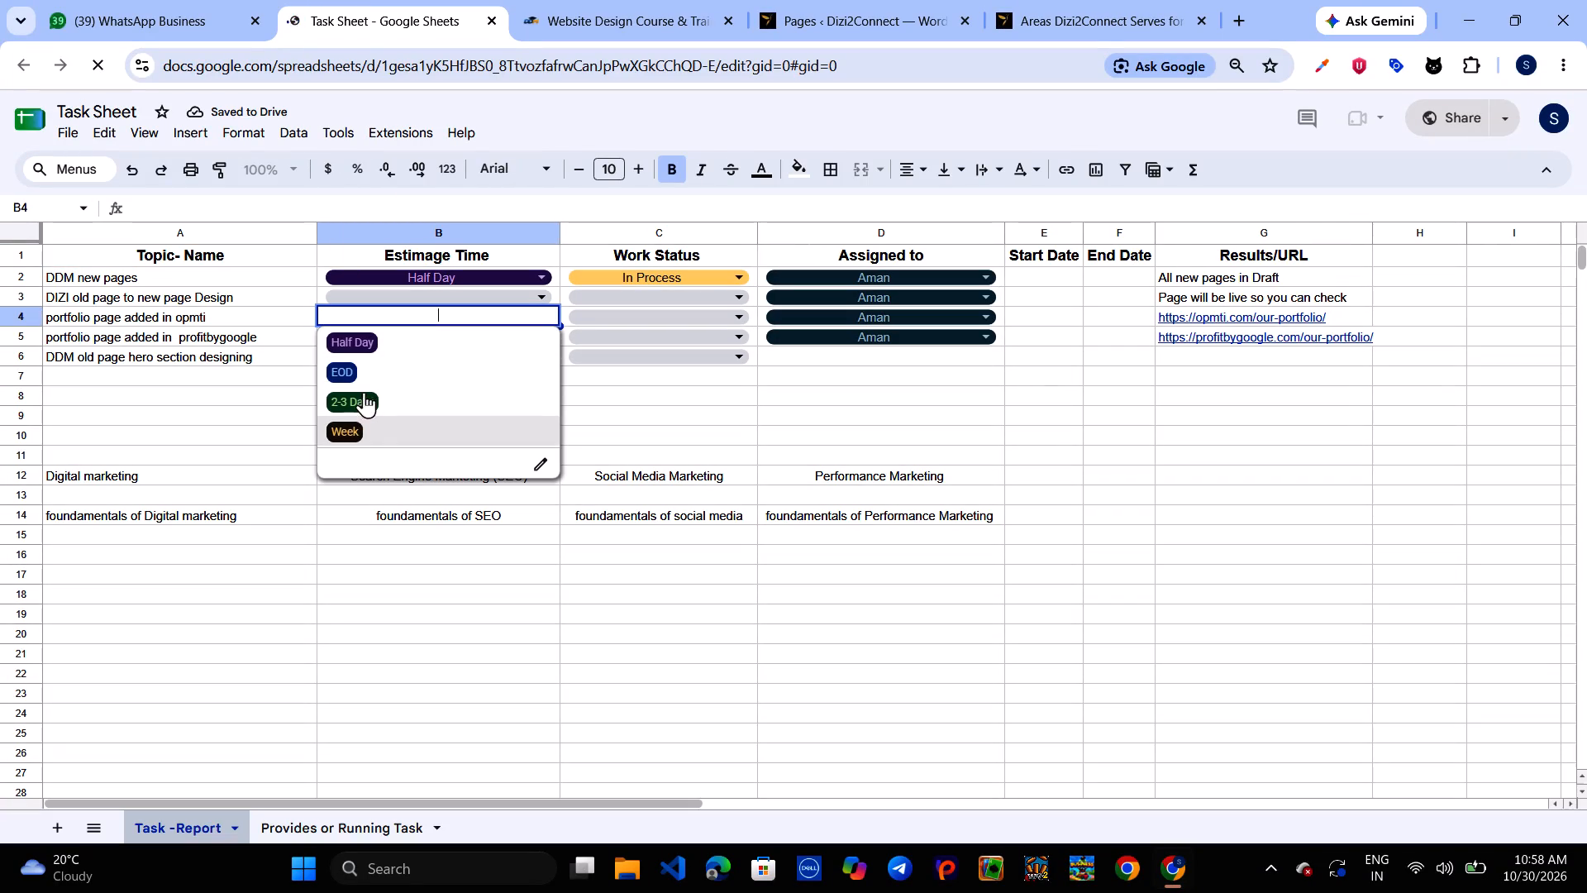
pyautogui.click(361, 348)
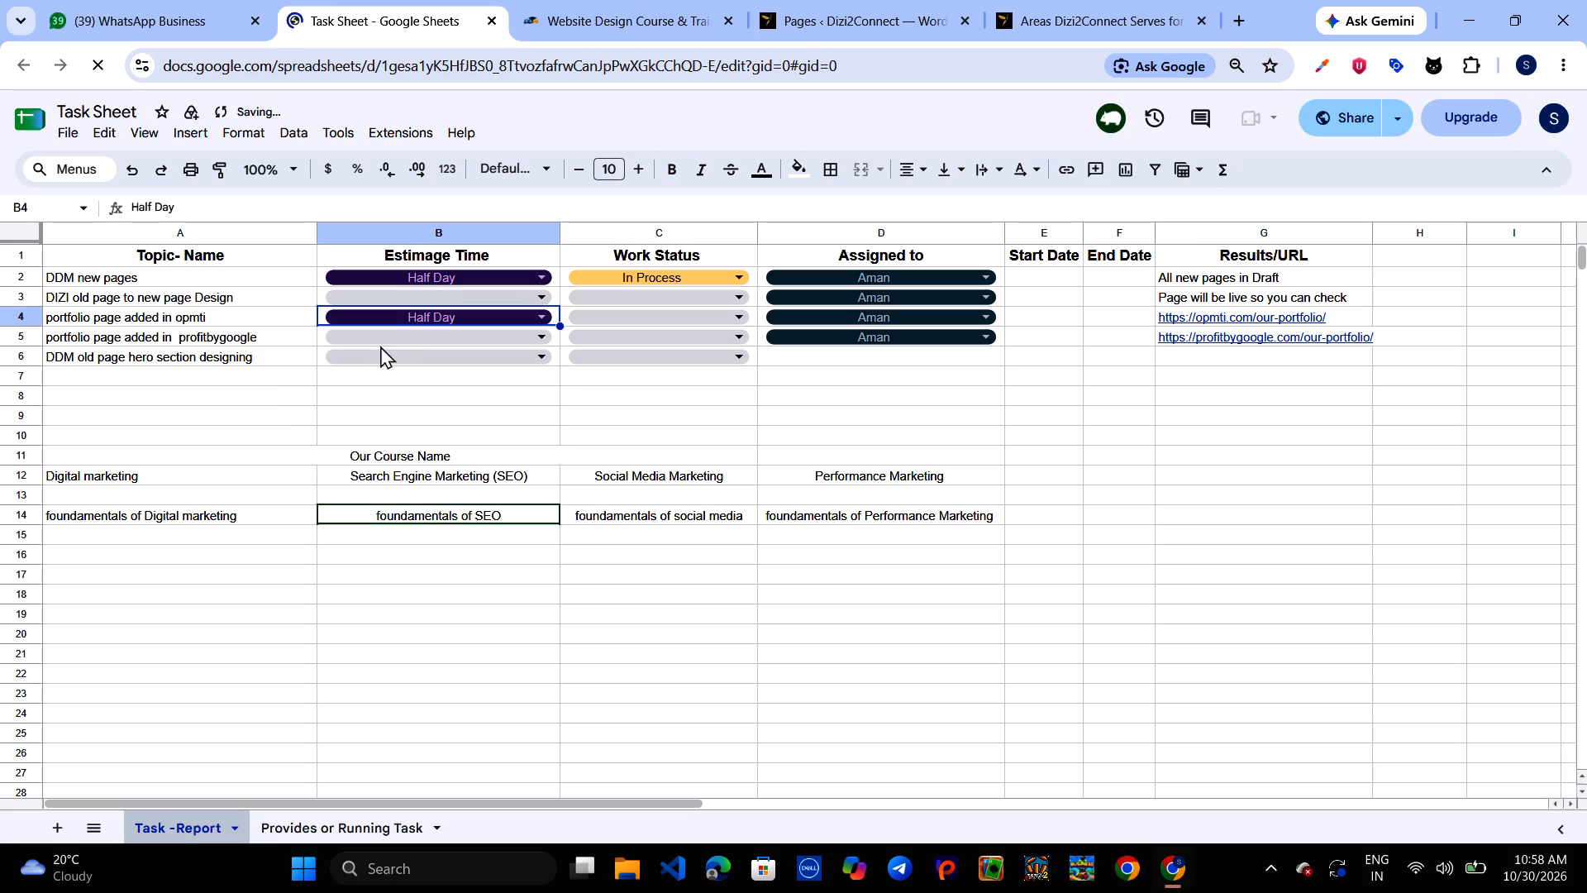
pyautogui.click(456, 337)
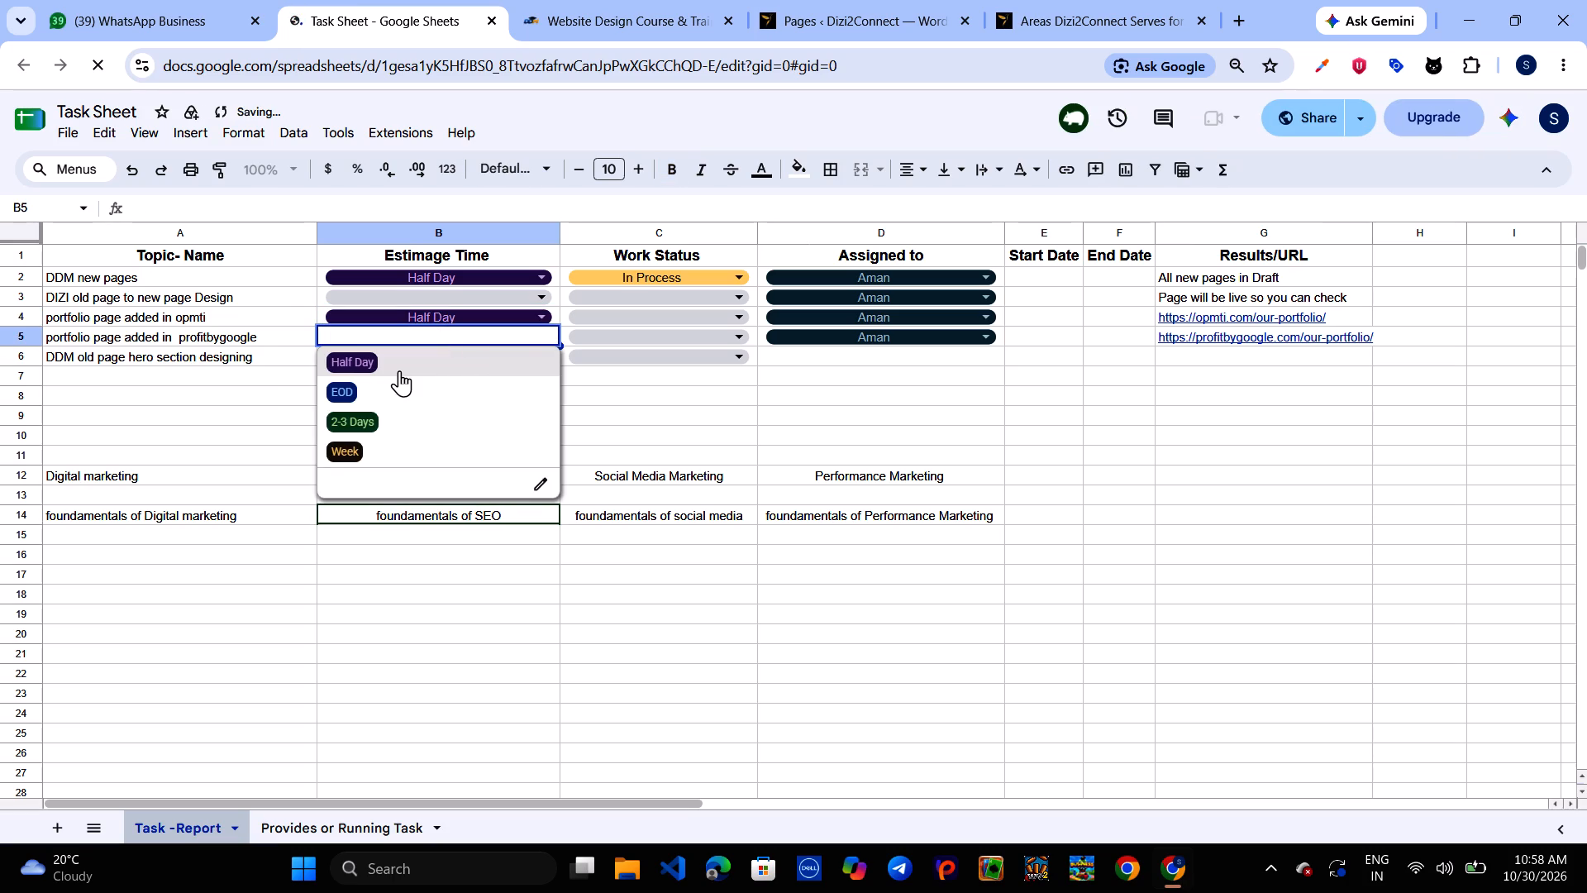
pyautogui.click(399, 370)
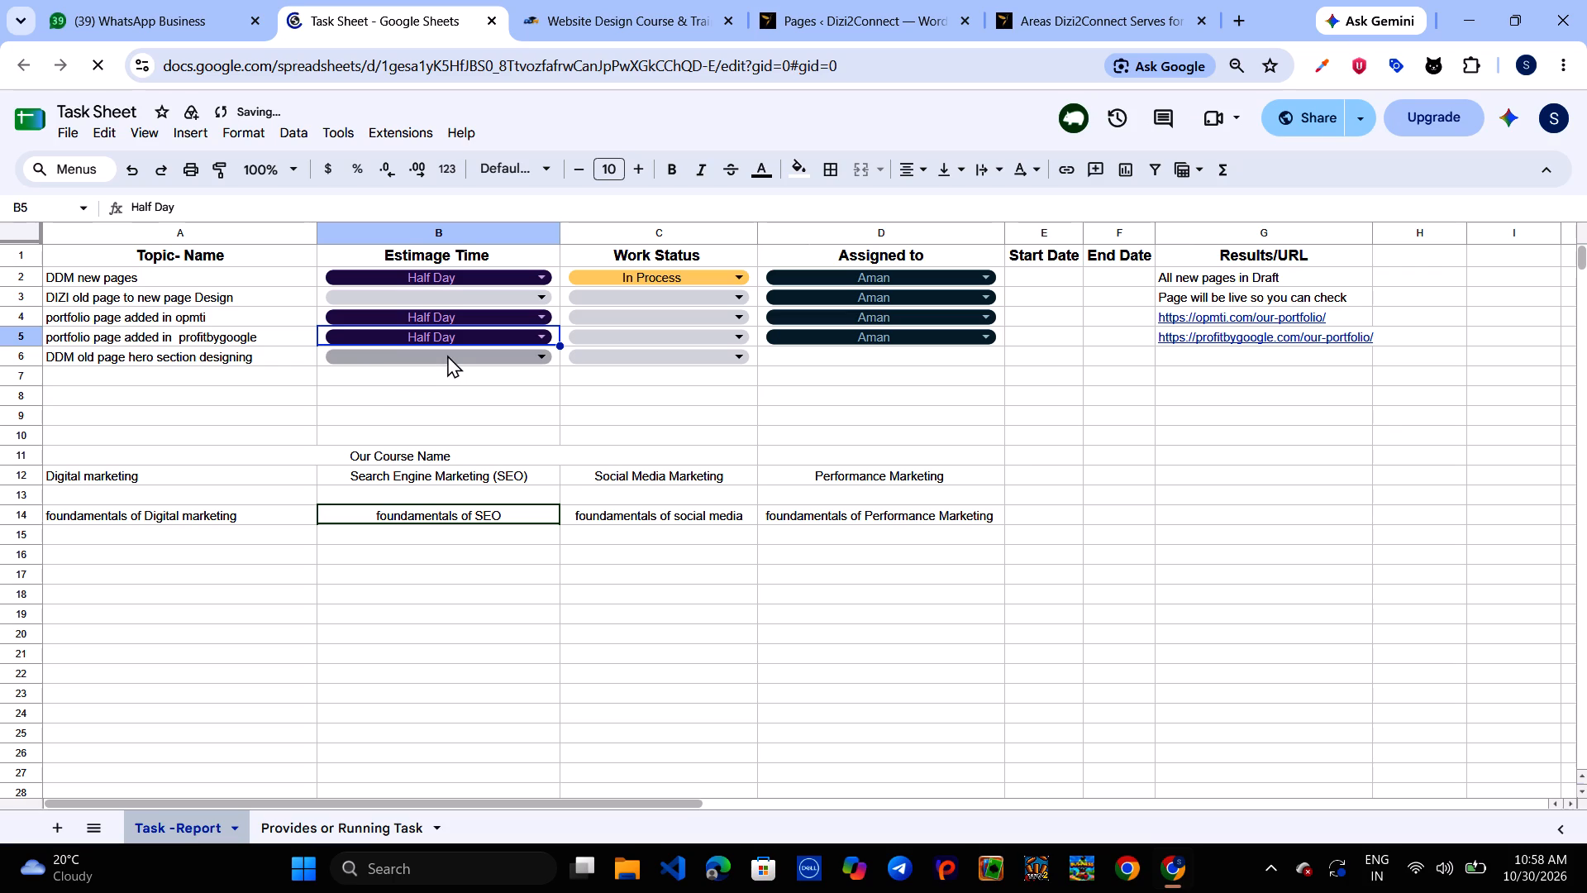
pyautogui.click(447, 355)
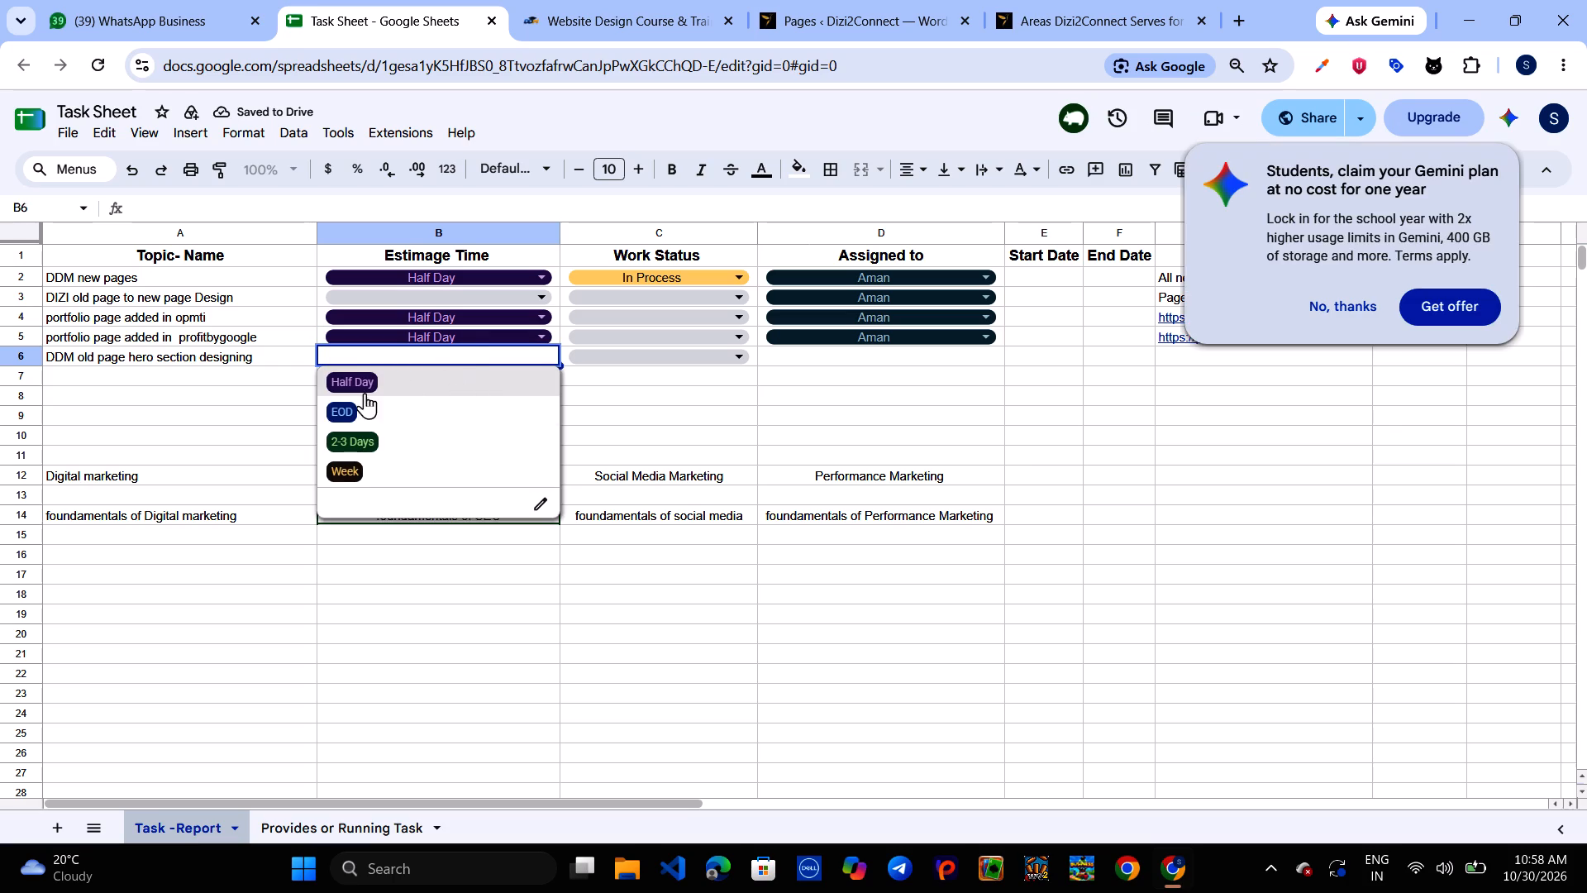
pyautogui.click(369, 446)
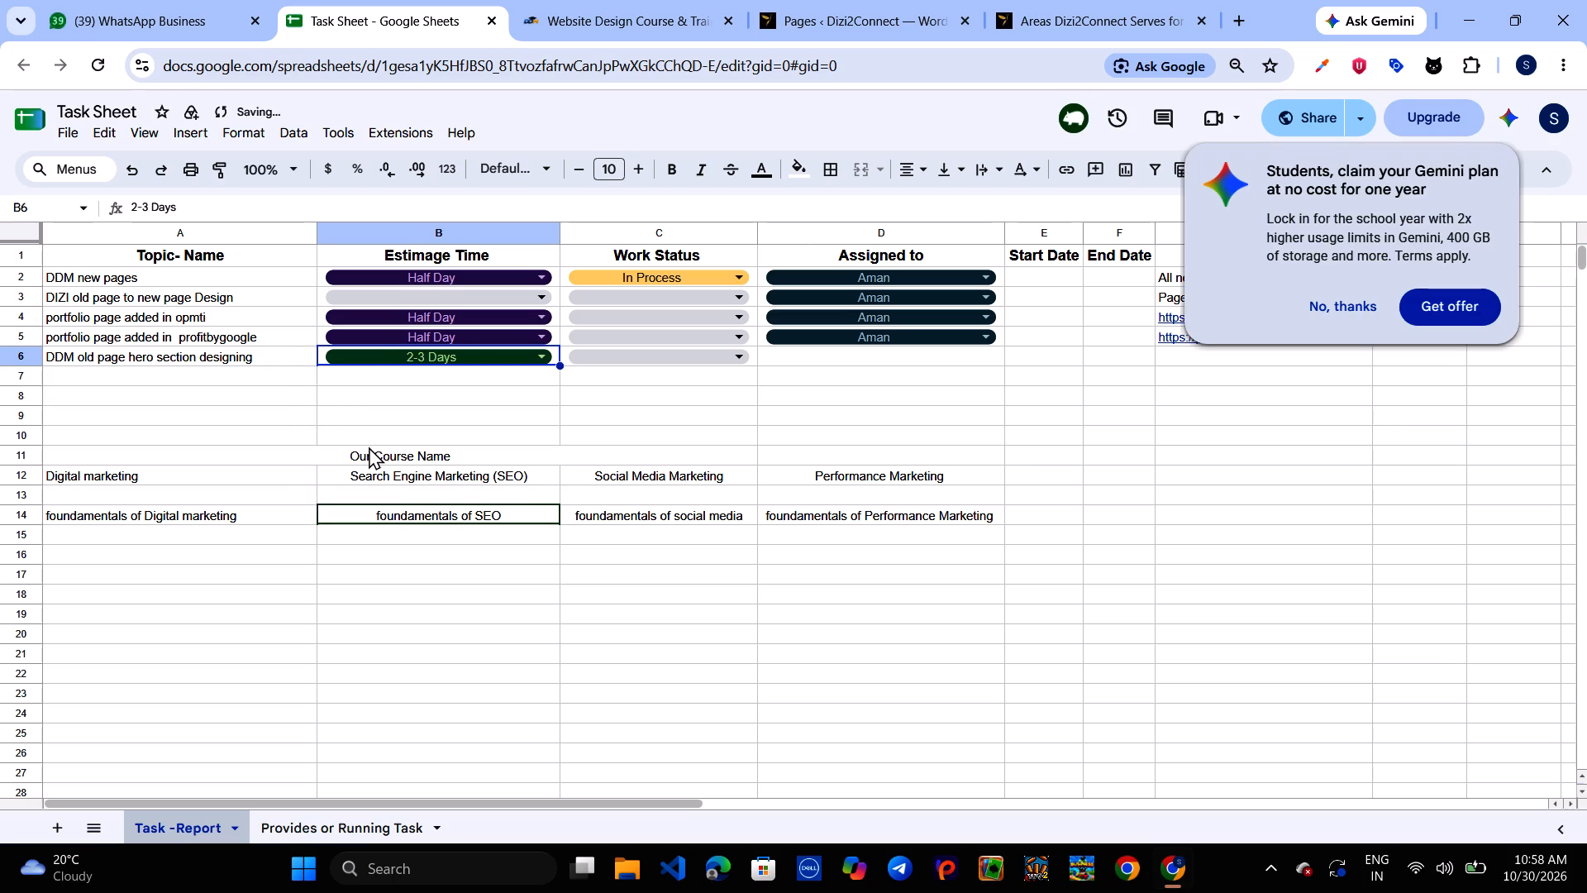
pyautogui.click(446, 291)
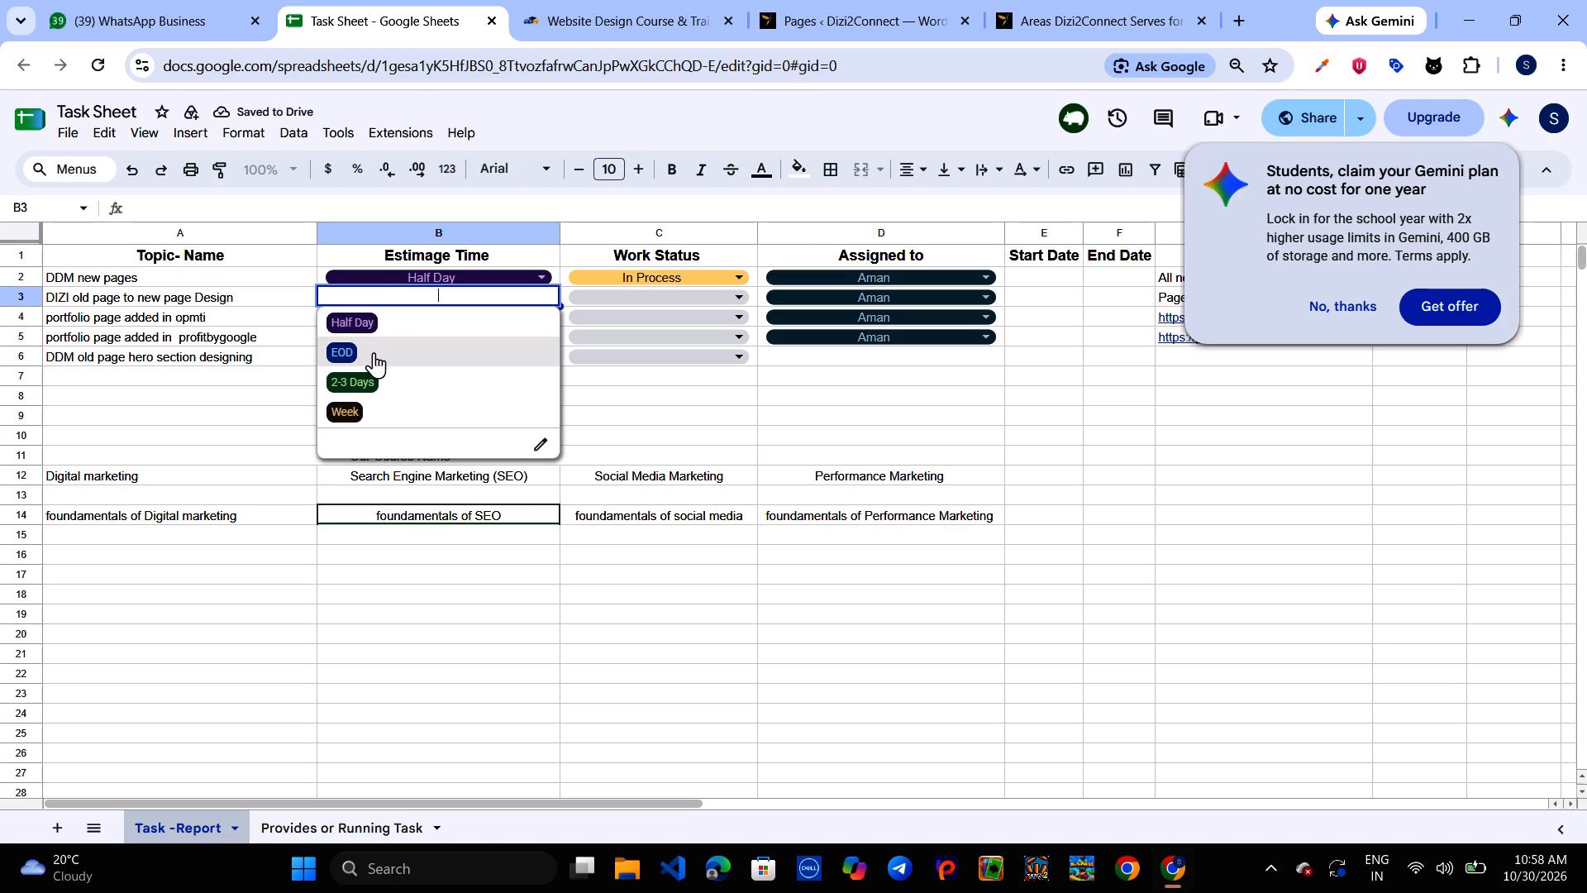
pyautogui.click(365, 323)
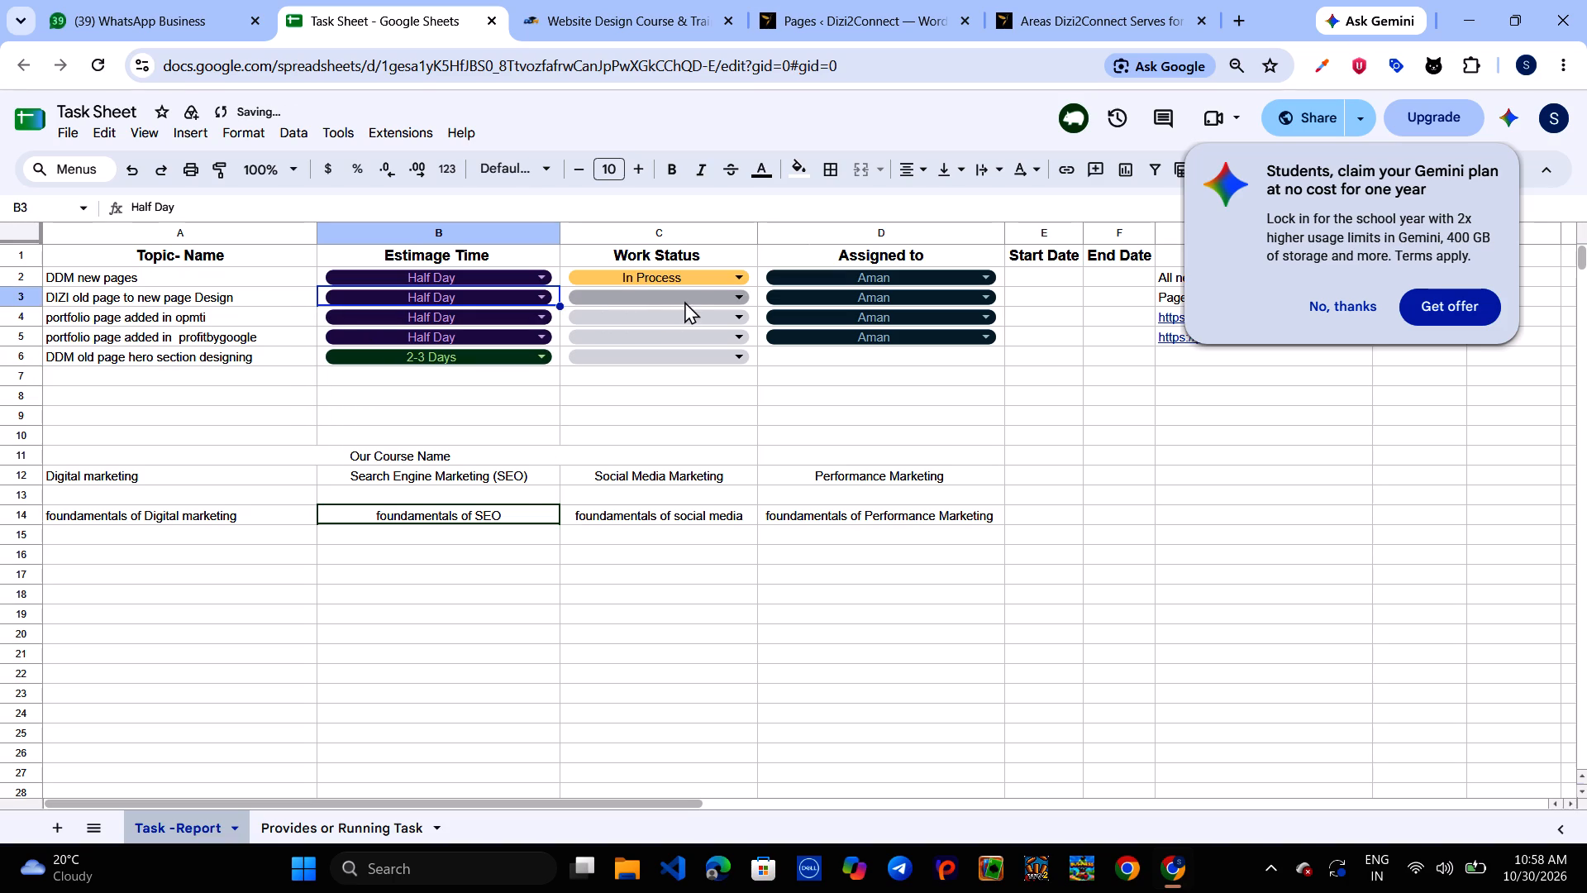
# Set the work status to In Process for the DIZI design and DDM hero section, and Done for both portfolio tasks and DDM new pages.
pyautogui.click(684, 299)
pyautogui.click(657, 330)
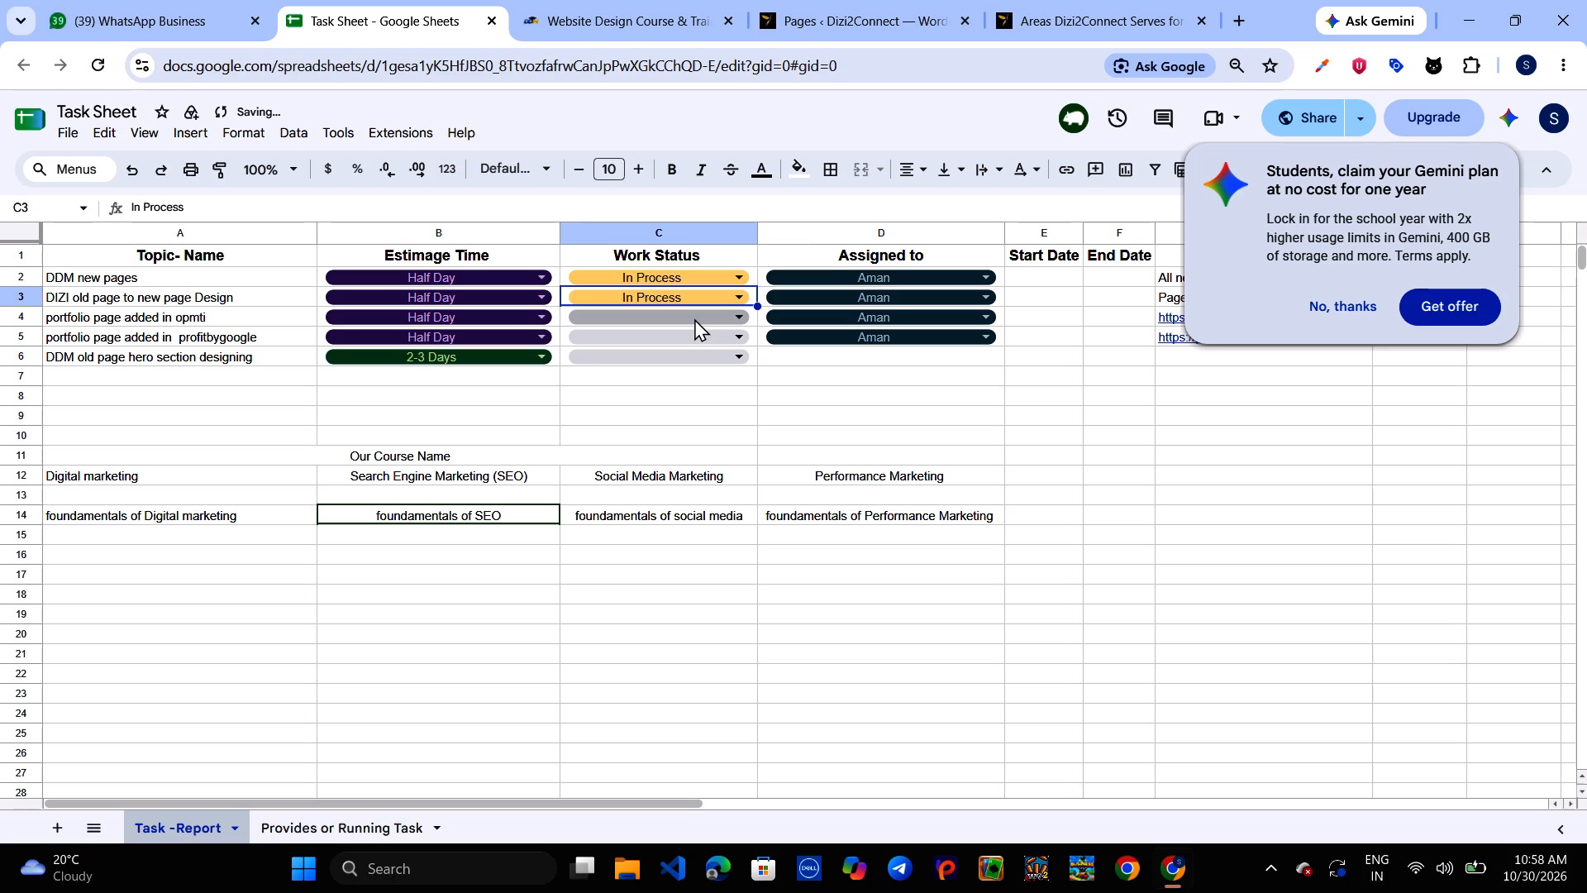
pyautogui.click(689, 312)
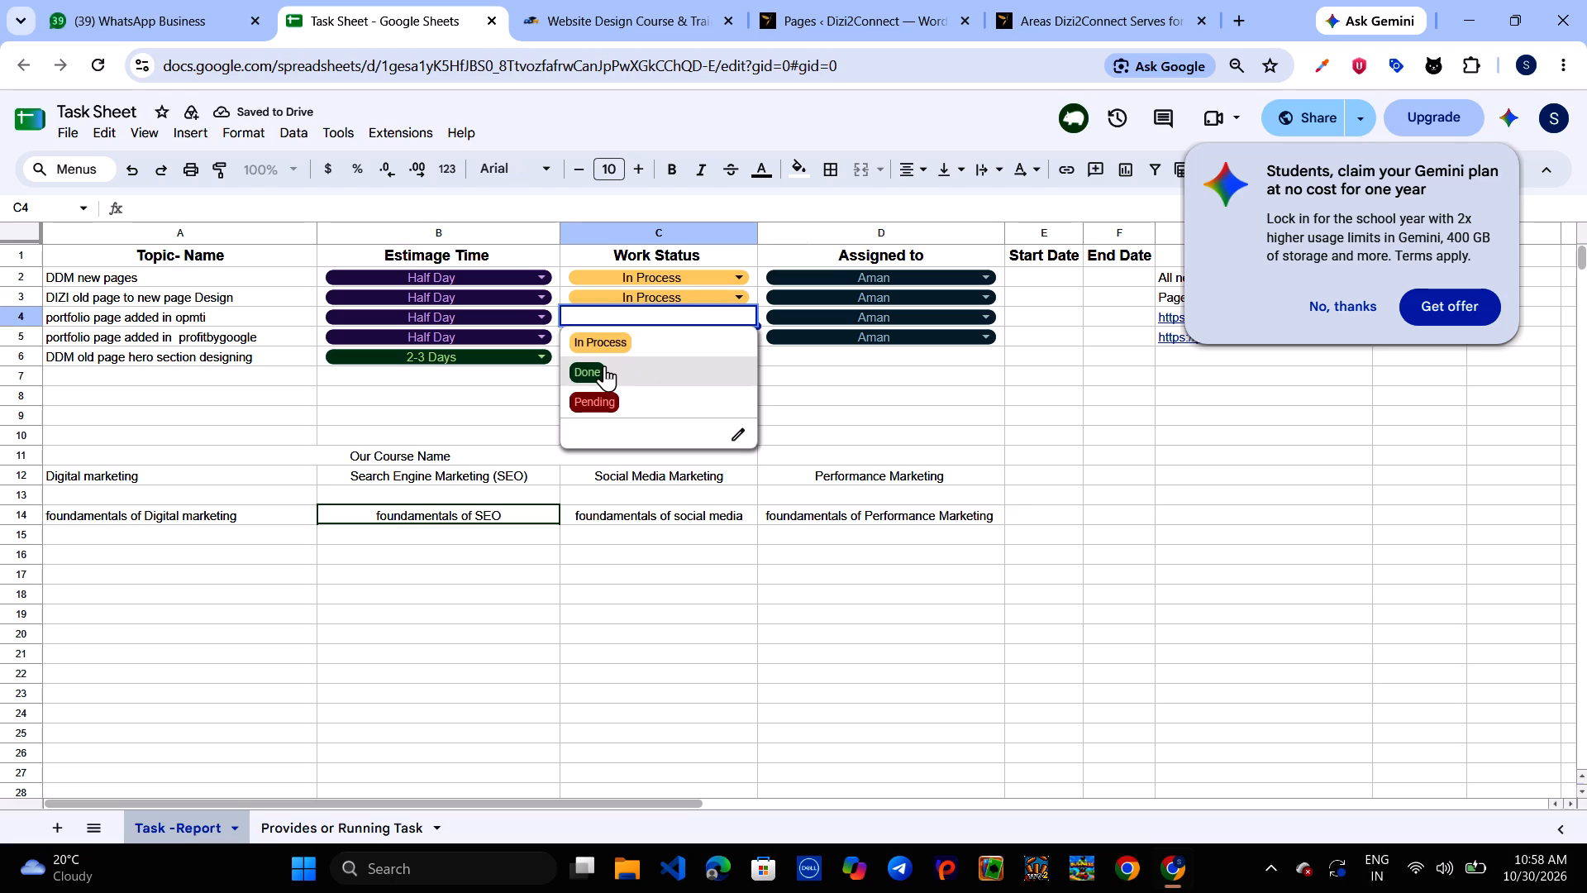
pyautogui.click(604, 365)
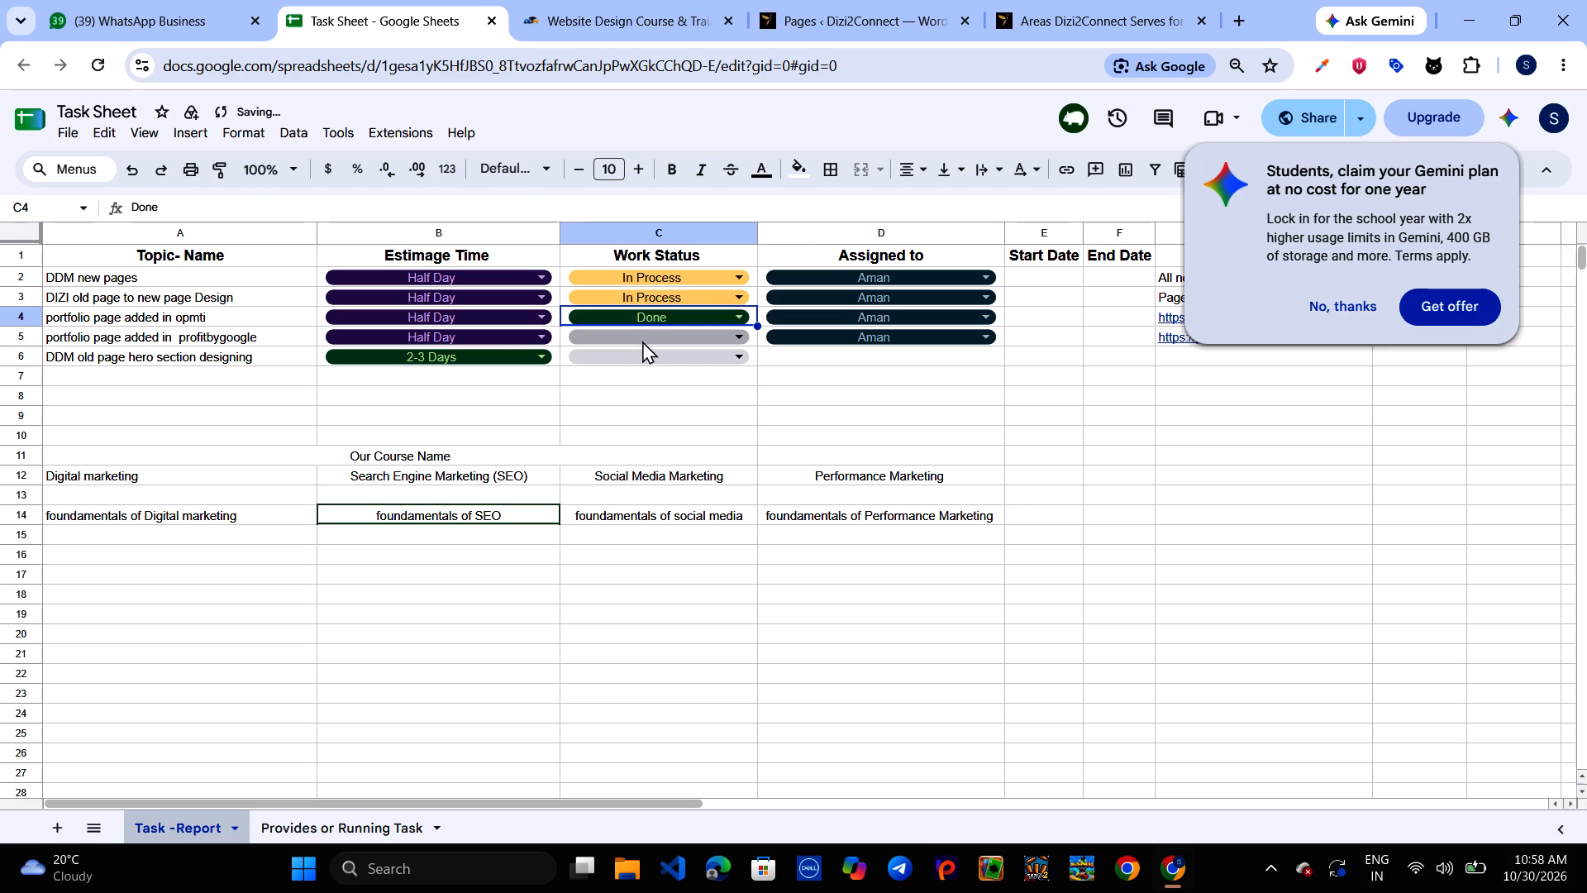
pyautogui.click(642, 341)
pyautogui.click(603, 382)
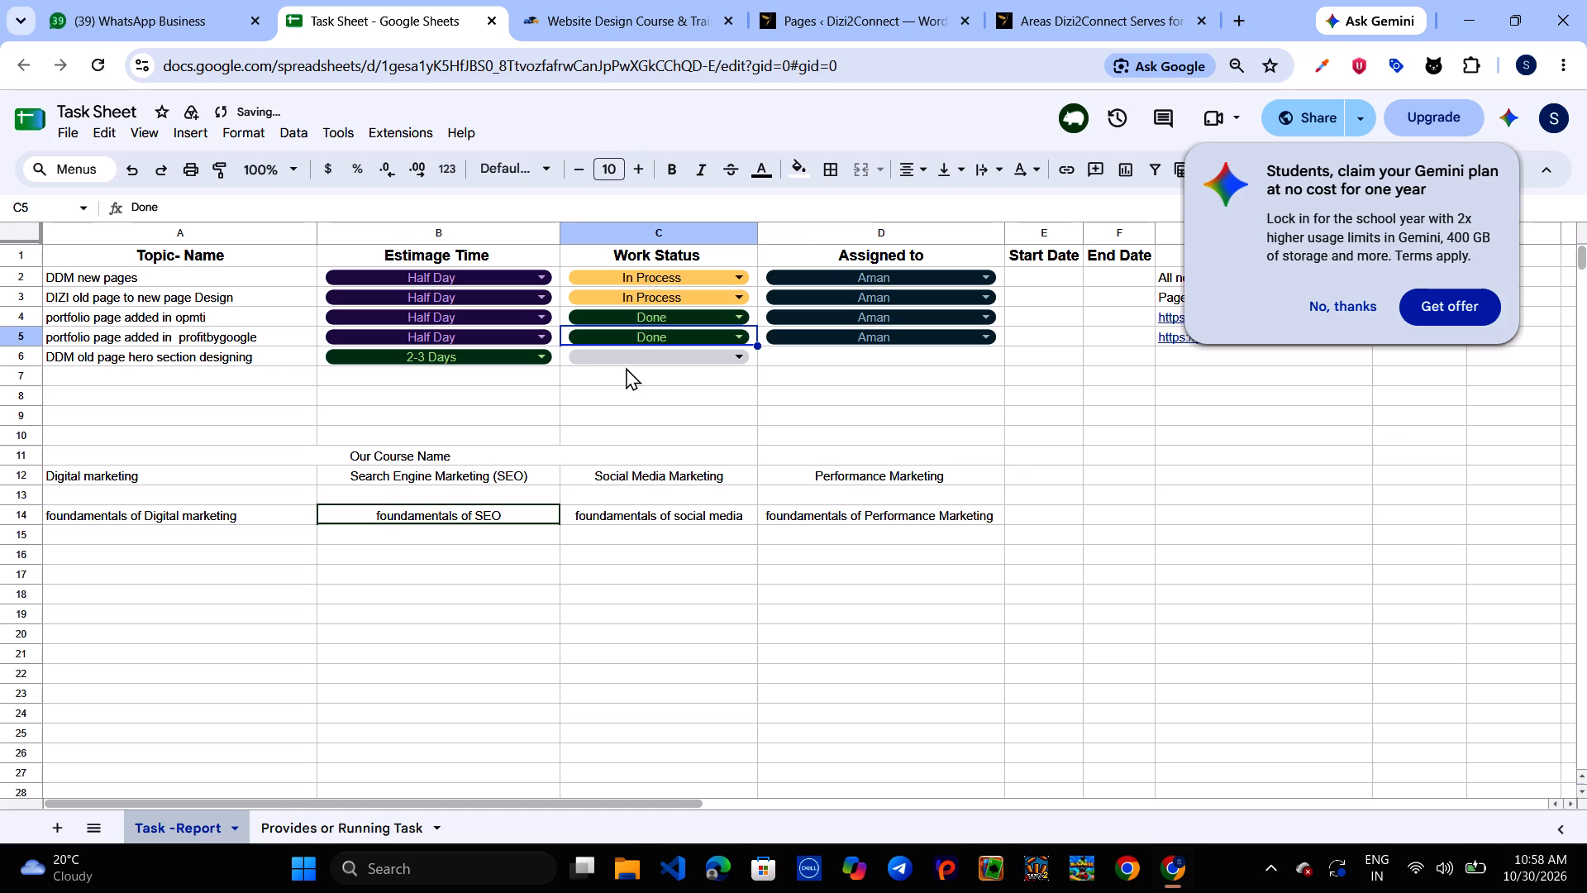
pyautogui.click(631, 356)
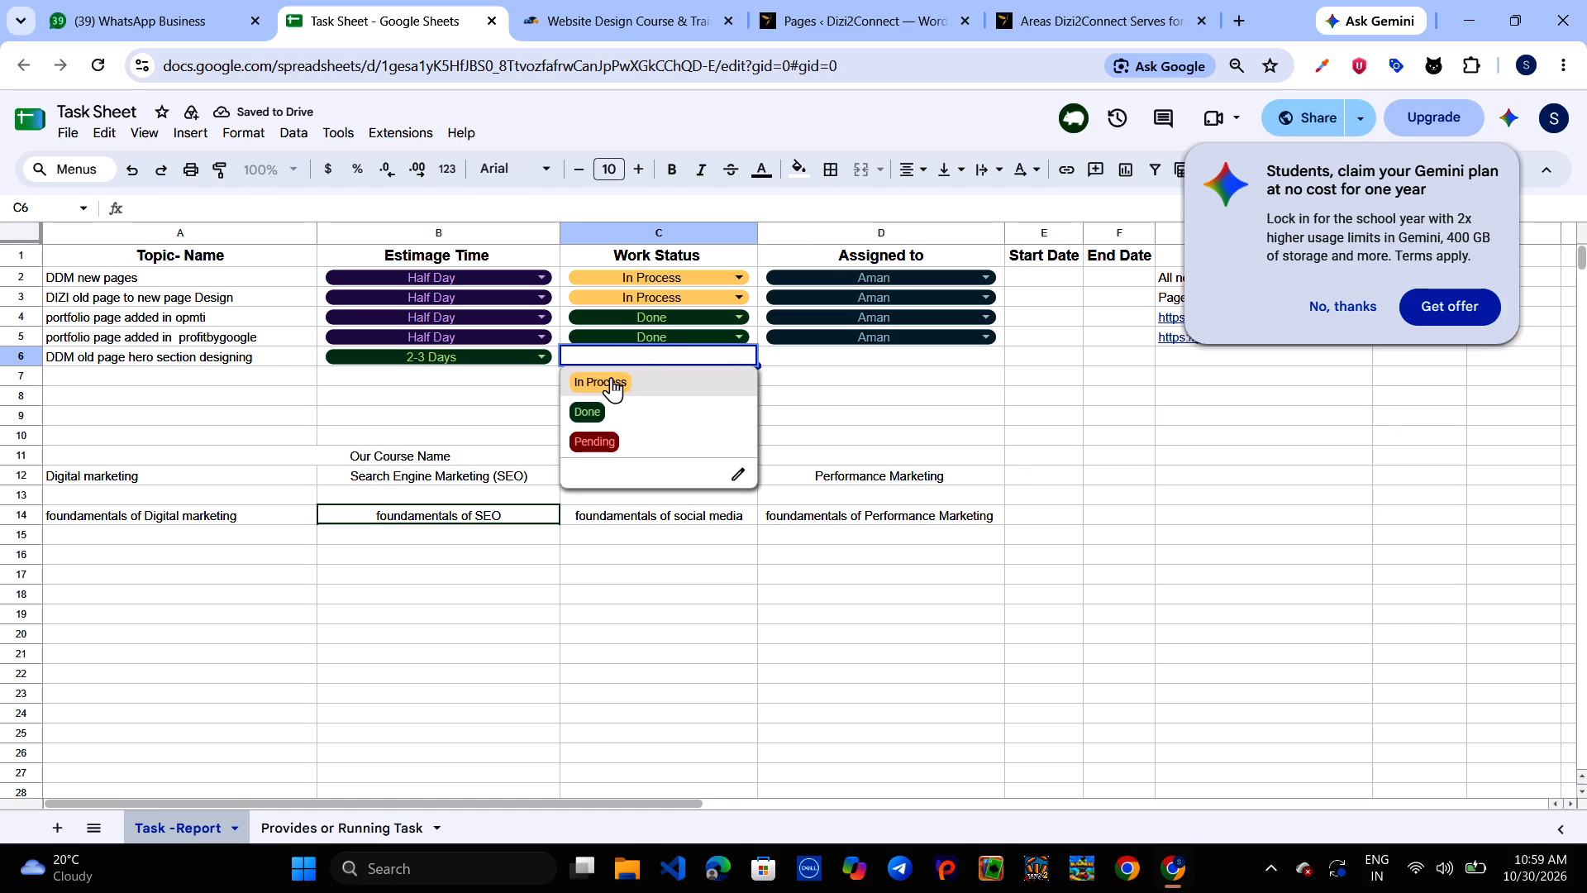
pyautogui.click(611, 377)
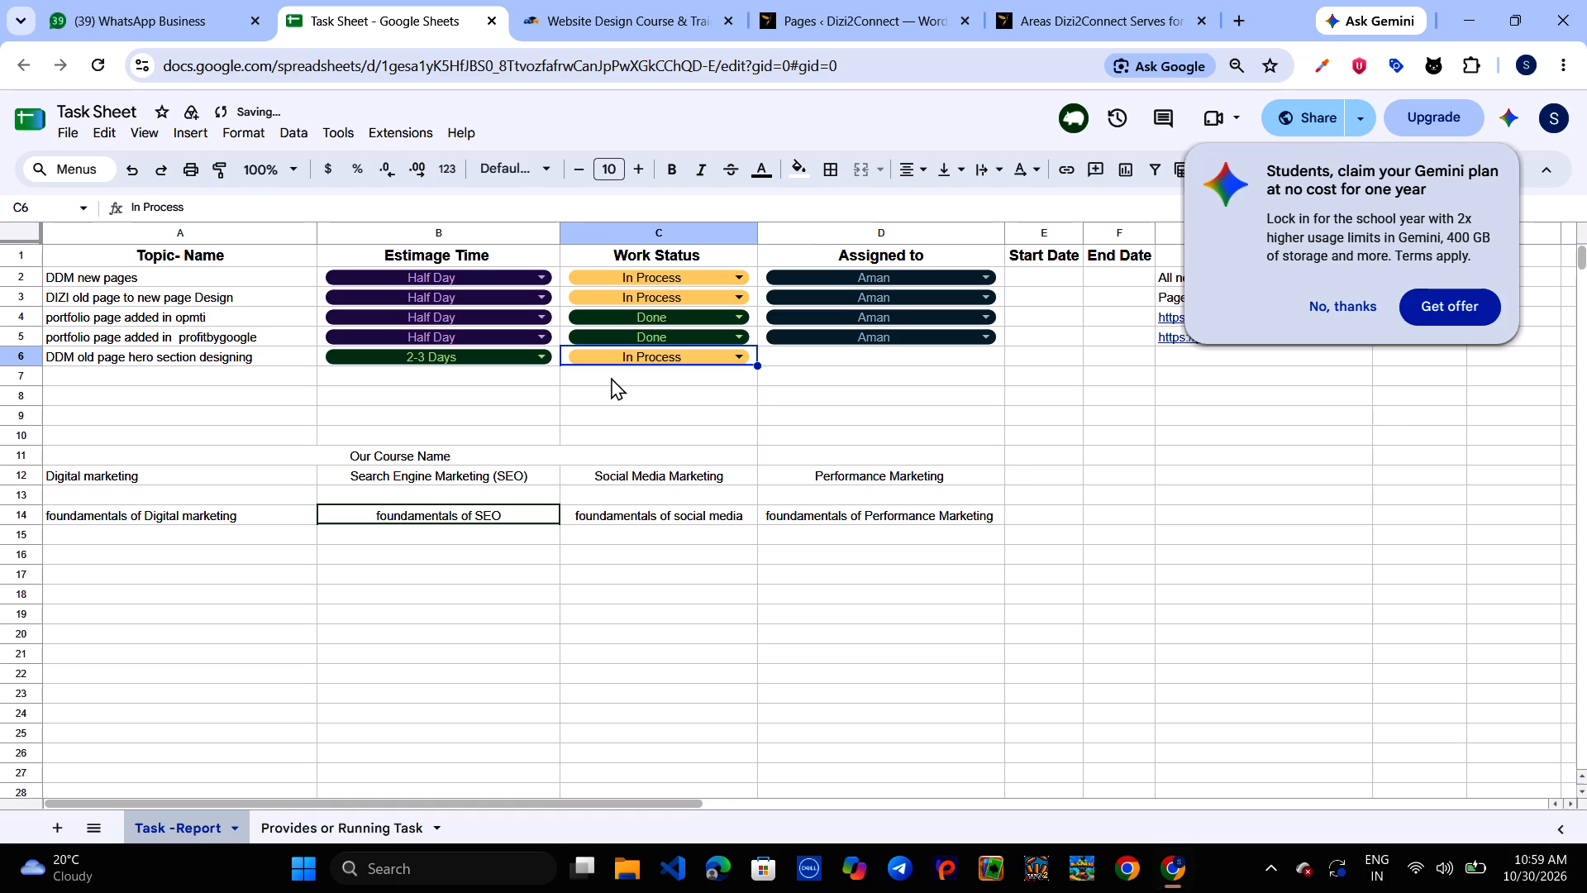
pyautogui.click(660, 280)
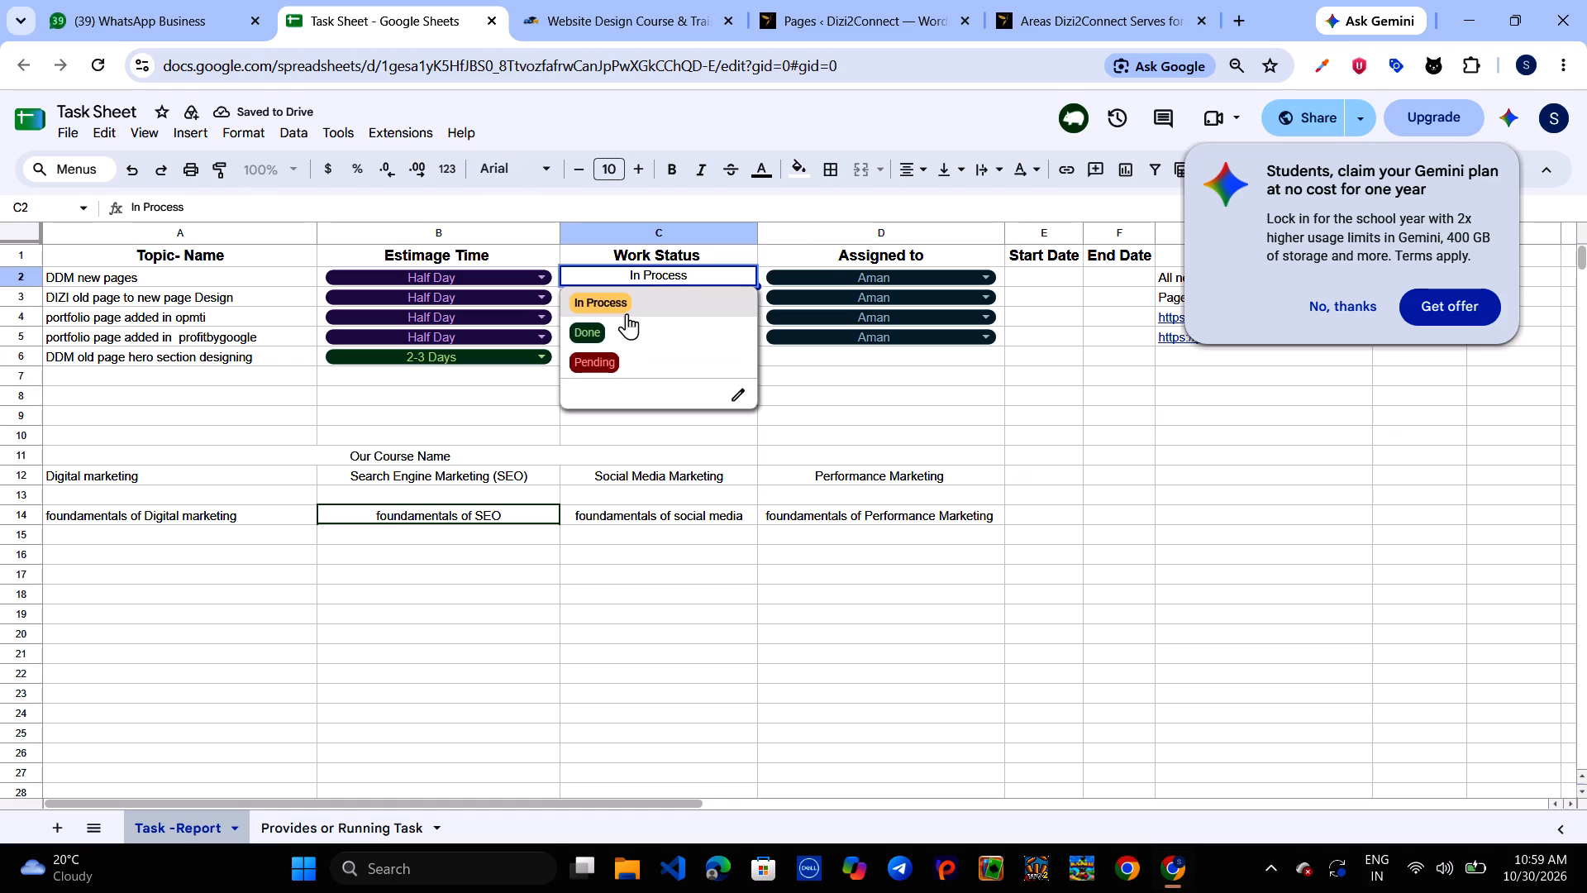
pyautogui.click(612, 322)
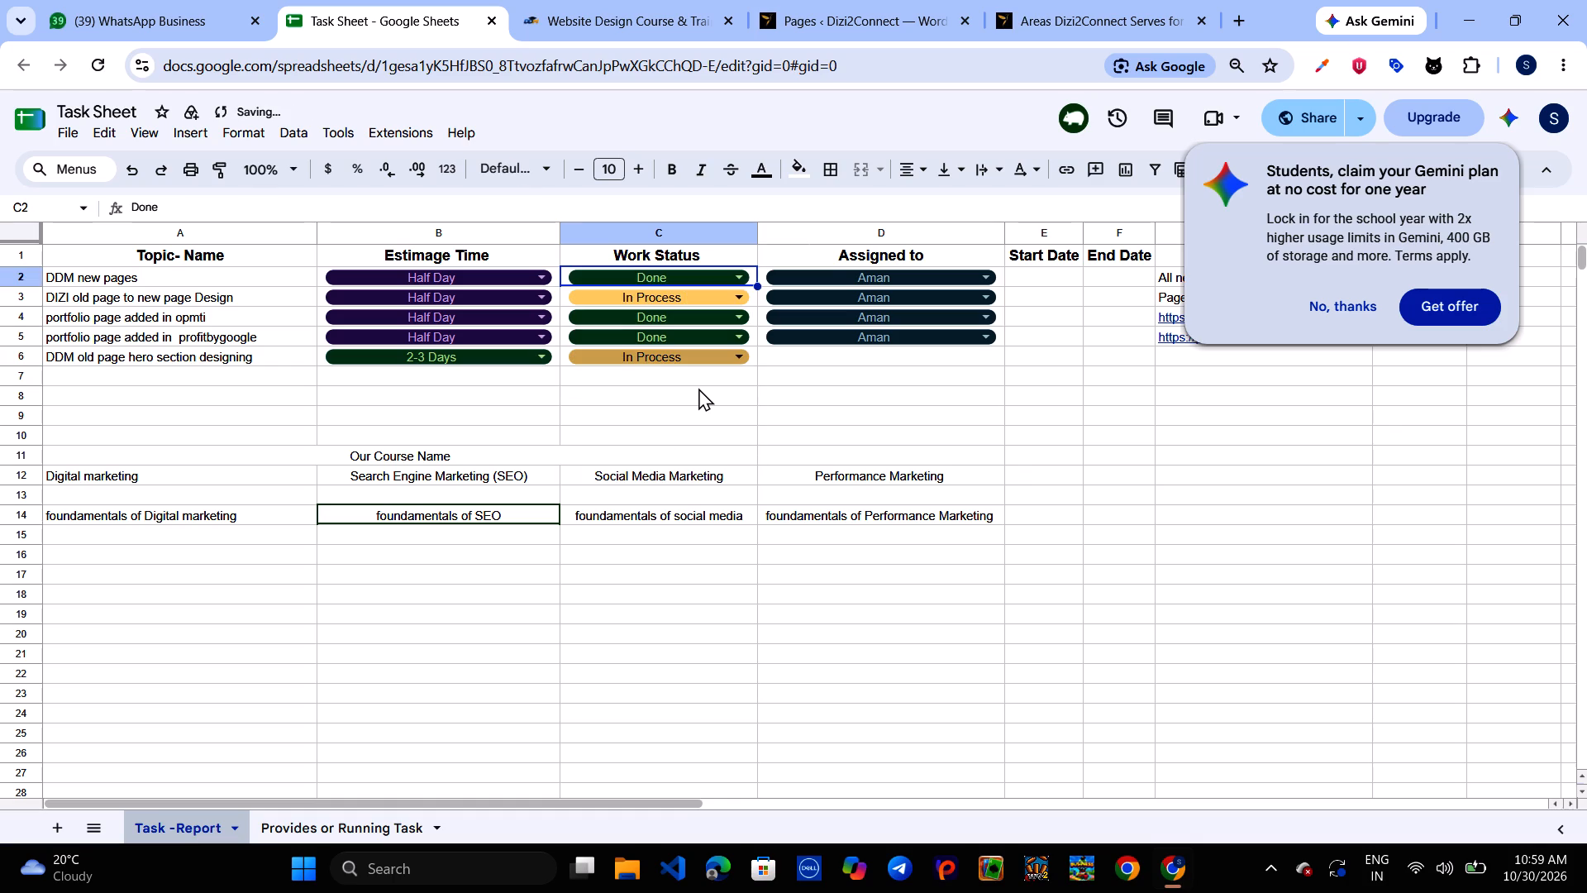
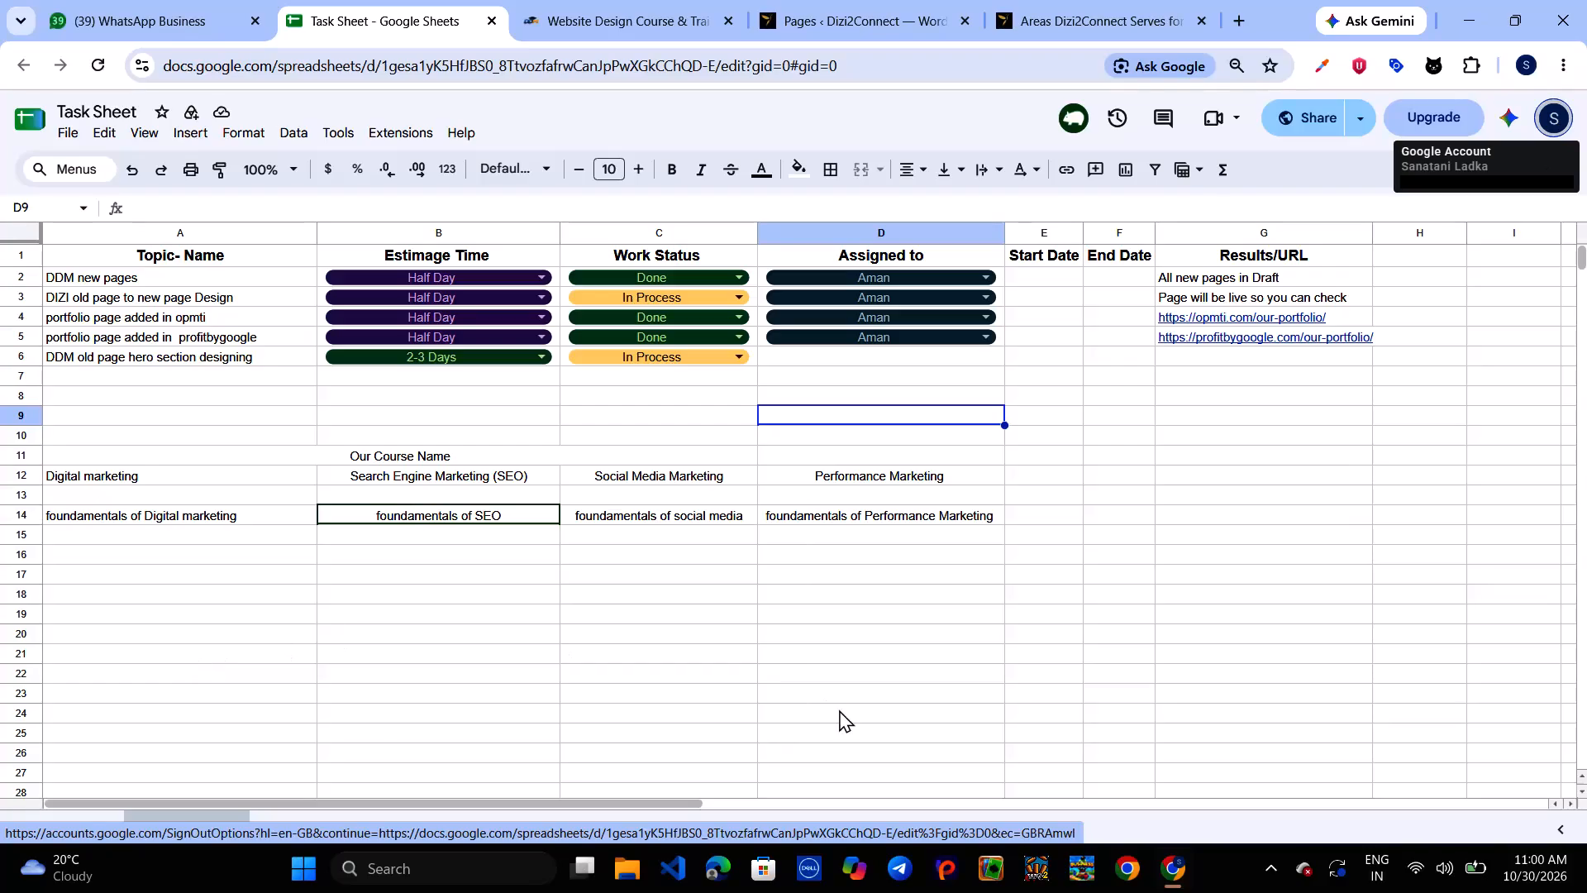
# Look through the task URLs on the Provides or Running Task sheet and return to the Task -Report sheet.
pyautogui.click(247, 737)
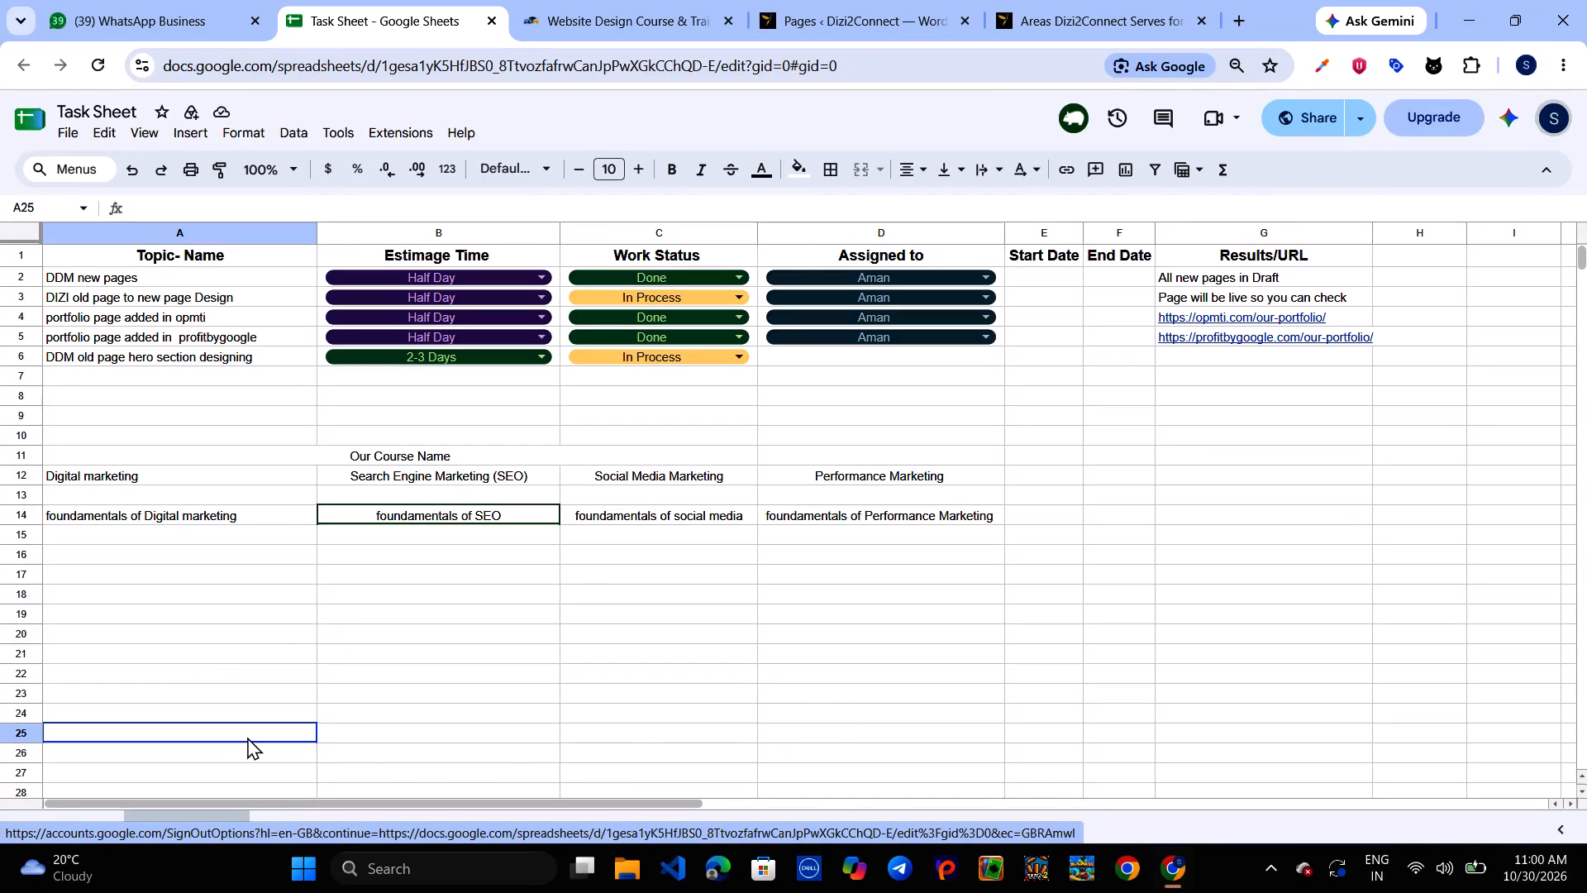
pyautogui.click(293, 838)
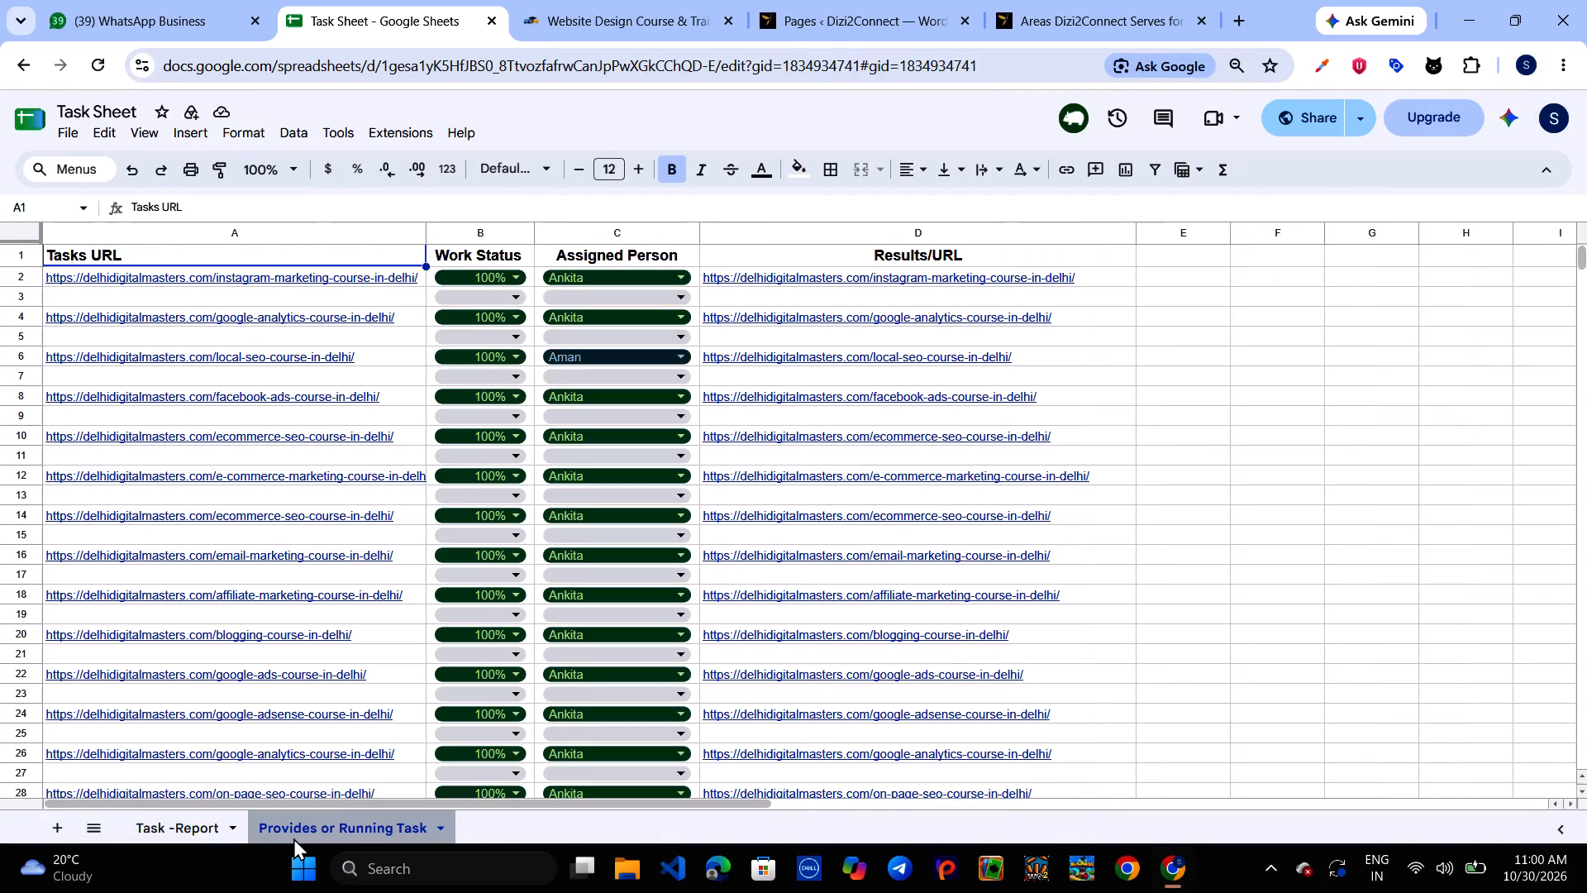
pyautogui.scroll(-1, 658, 685)
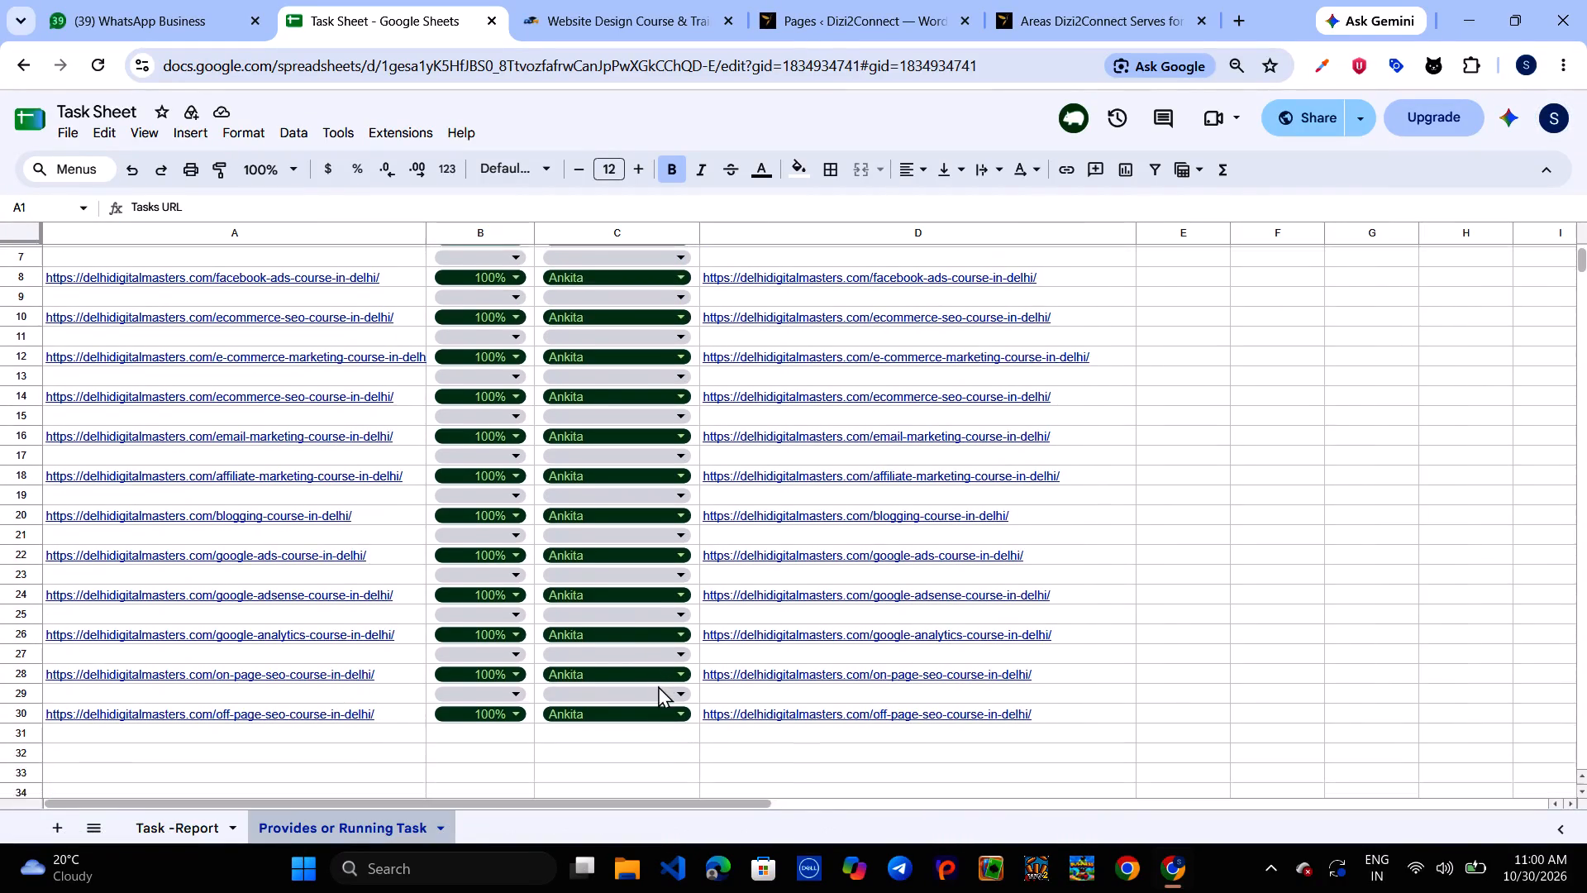
pyautogui.scroll(-1, 658, 685)
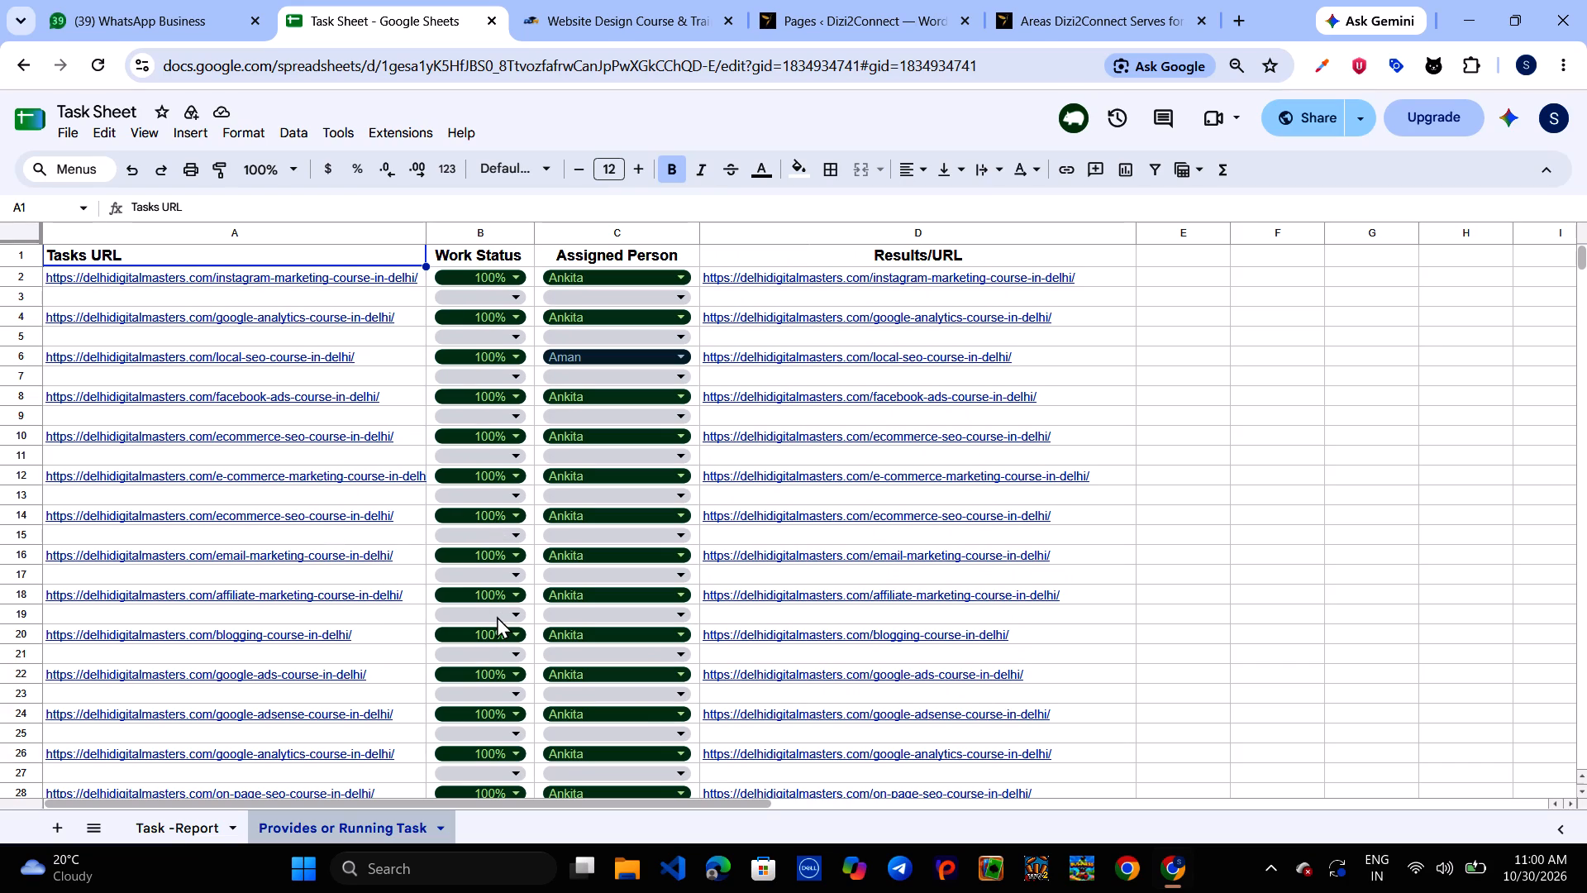
pyautogui.click(199, 820)
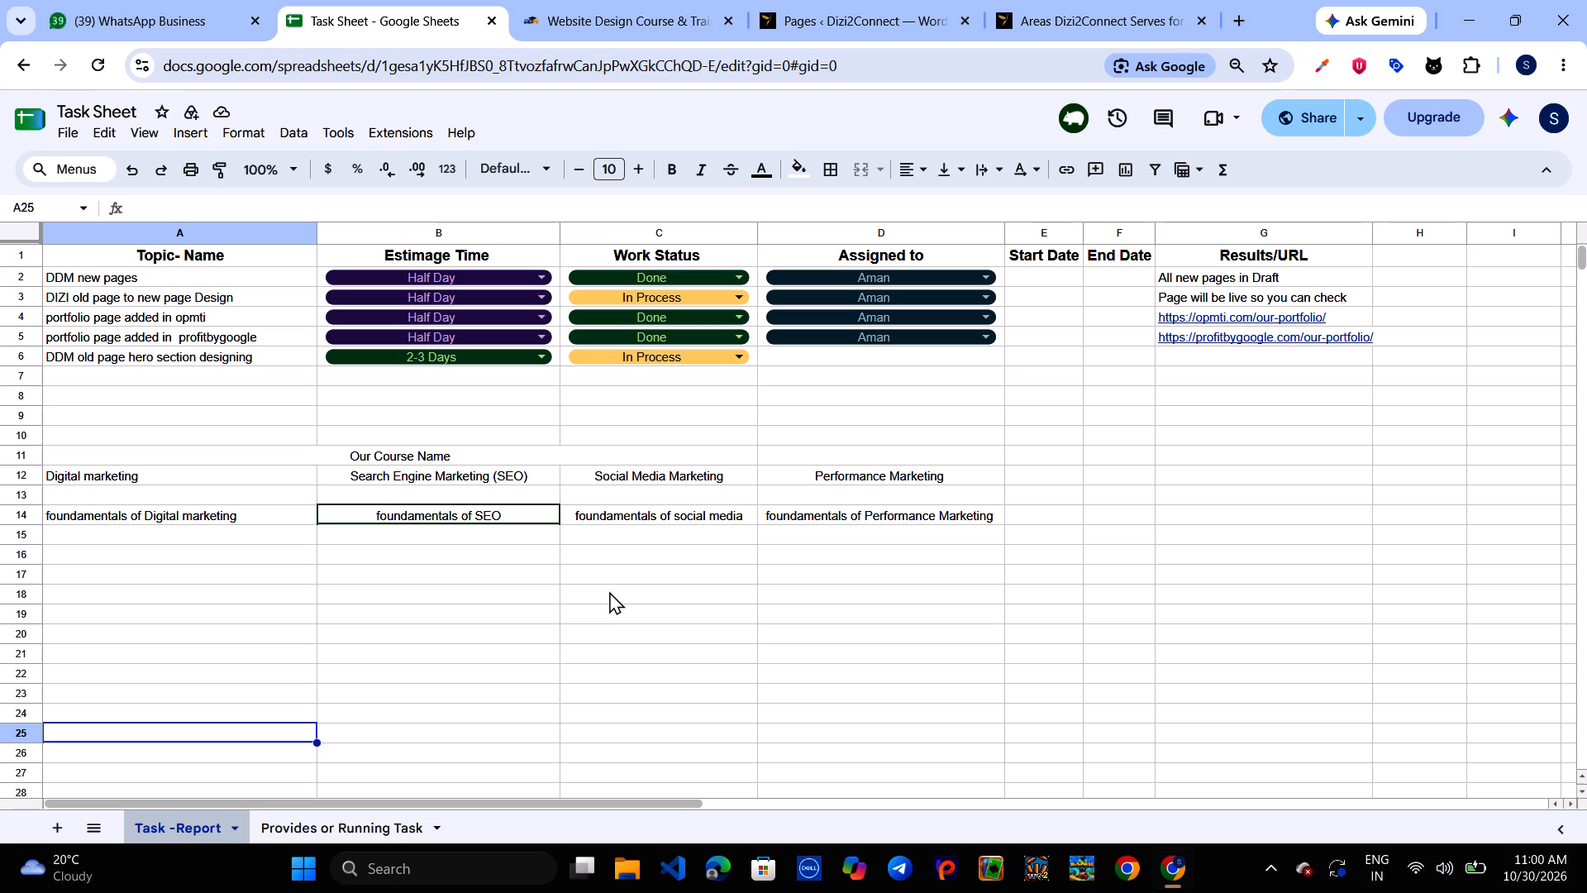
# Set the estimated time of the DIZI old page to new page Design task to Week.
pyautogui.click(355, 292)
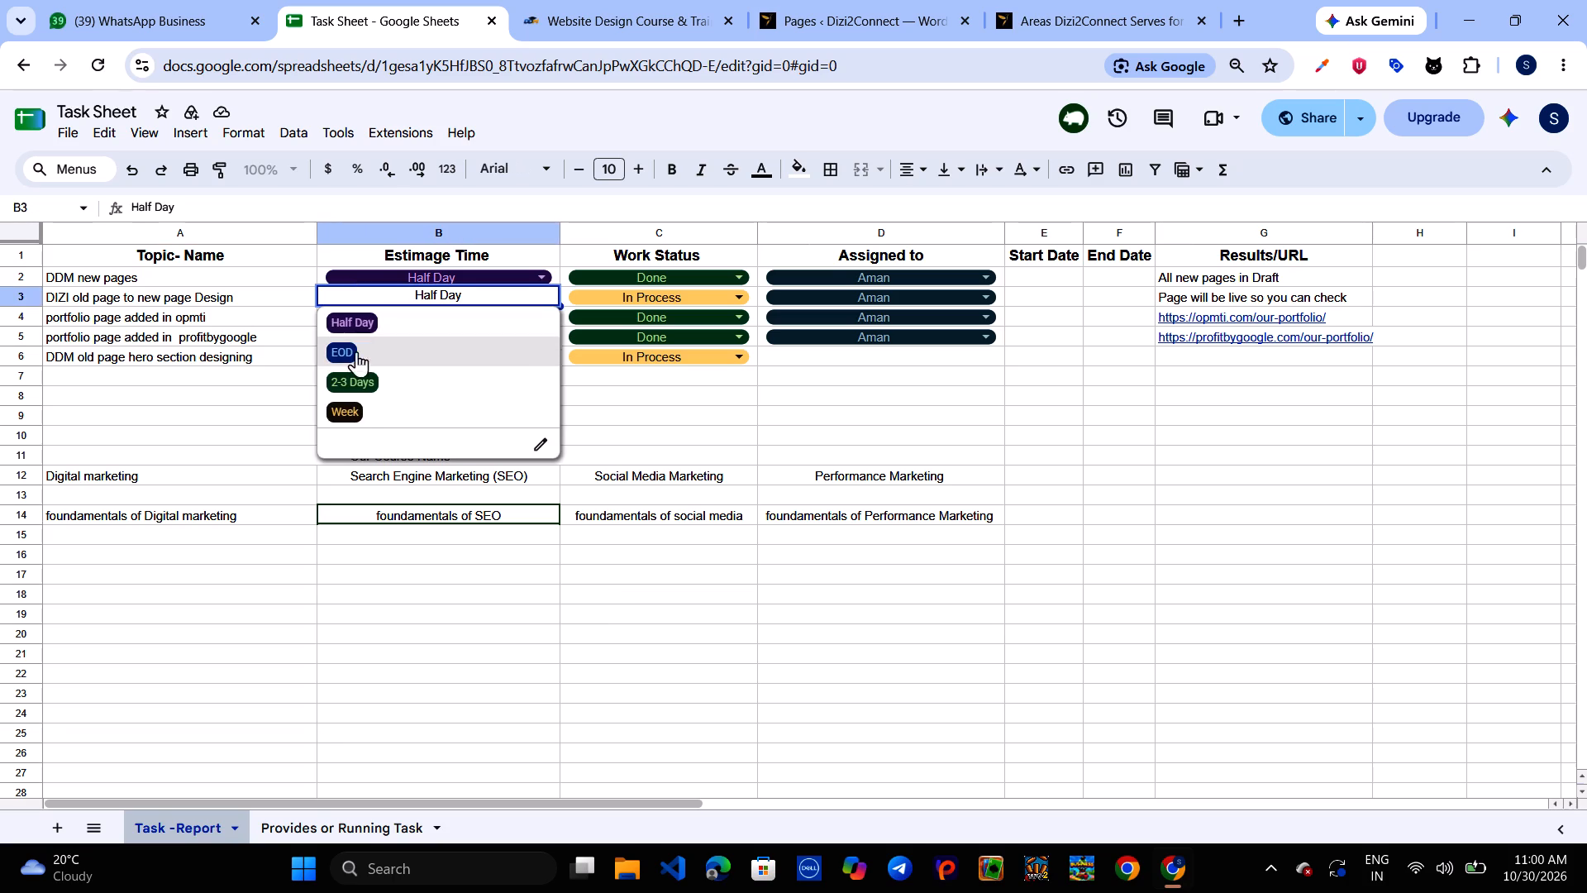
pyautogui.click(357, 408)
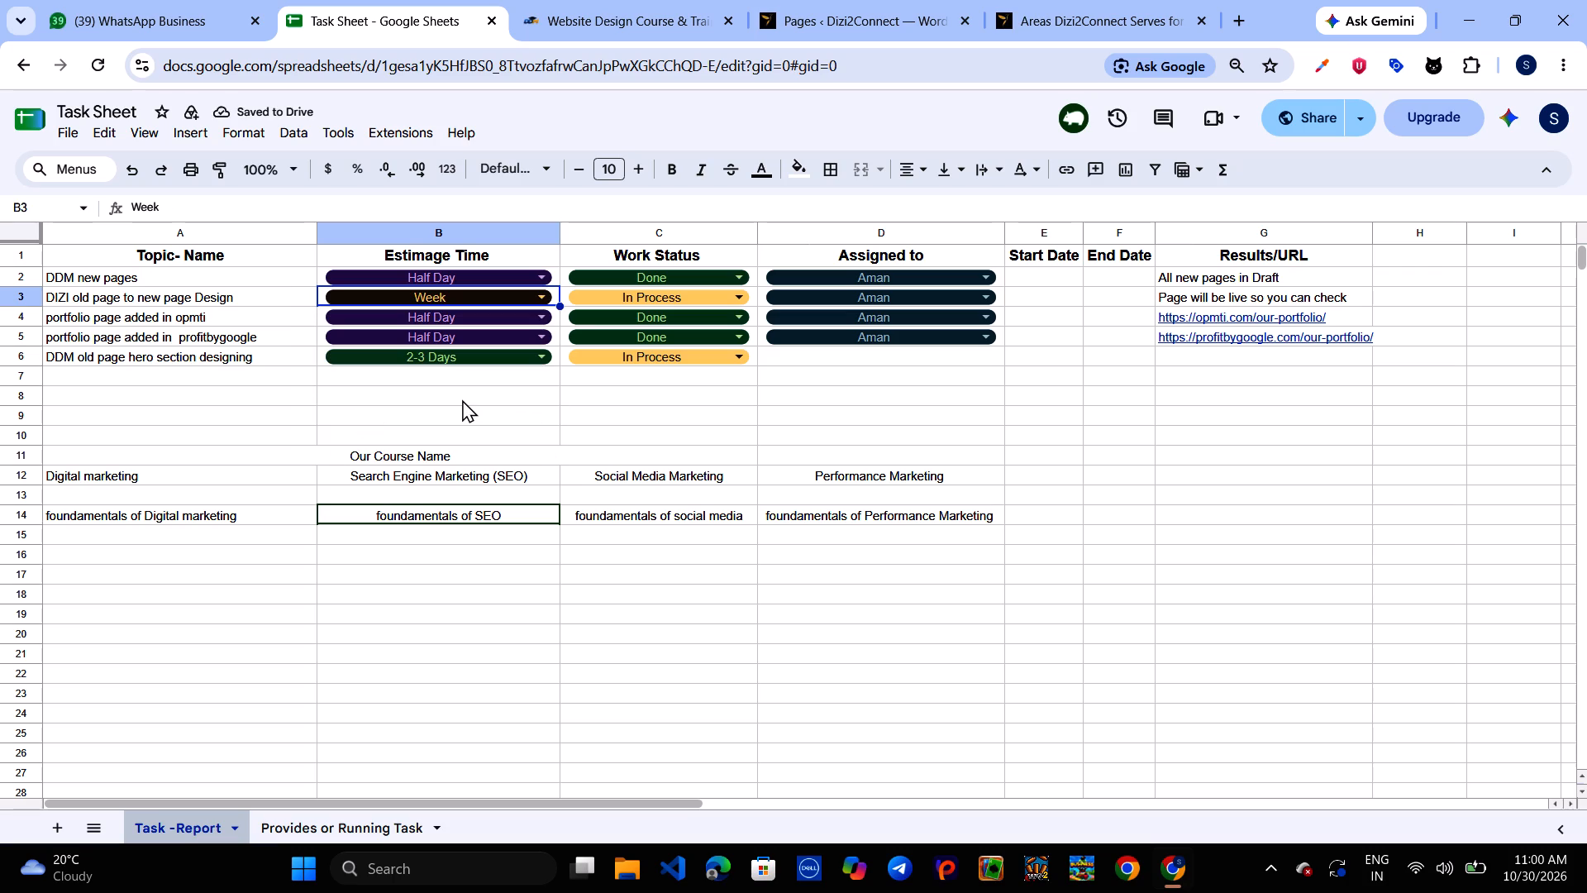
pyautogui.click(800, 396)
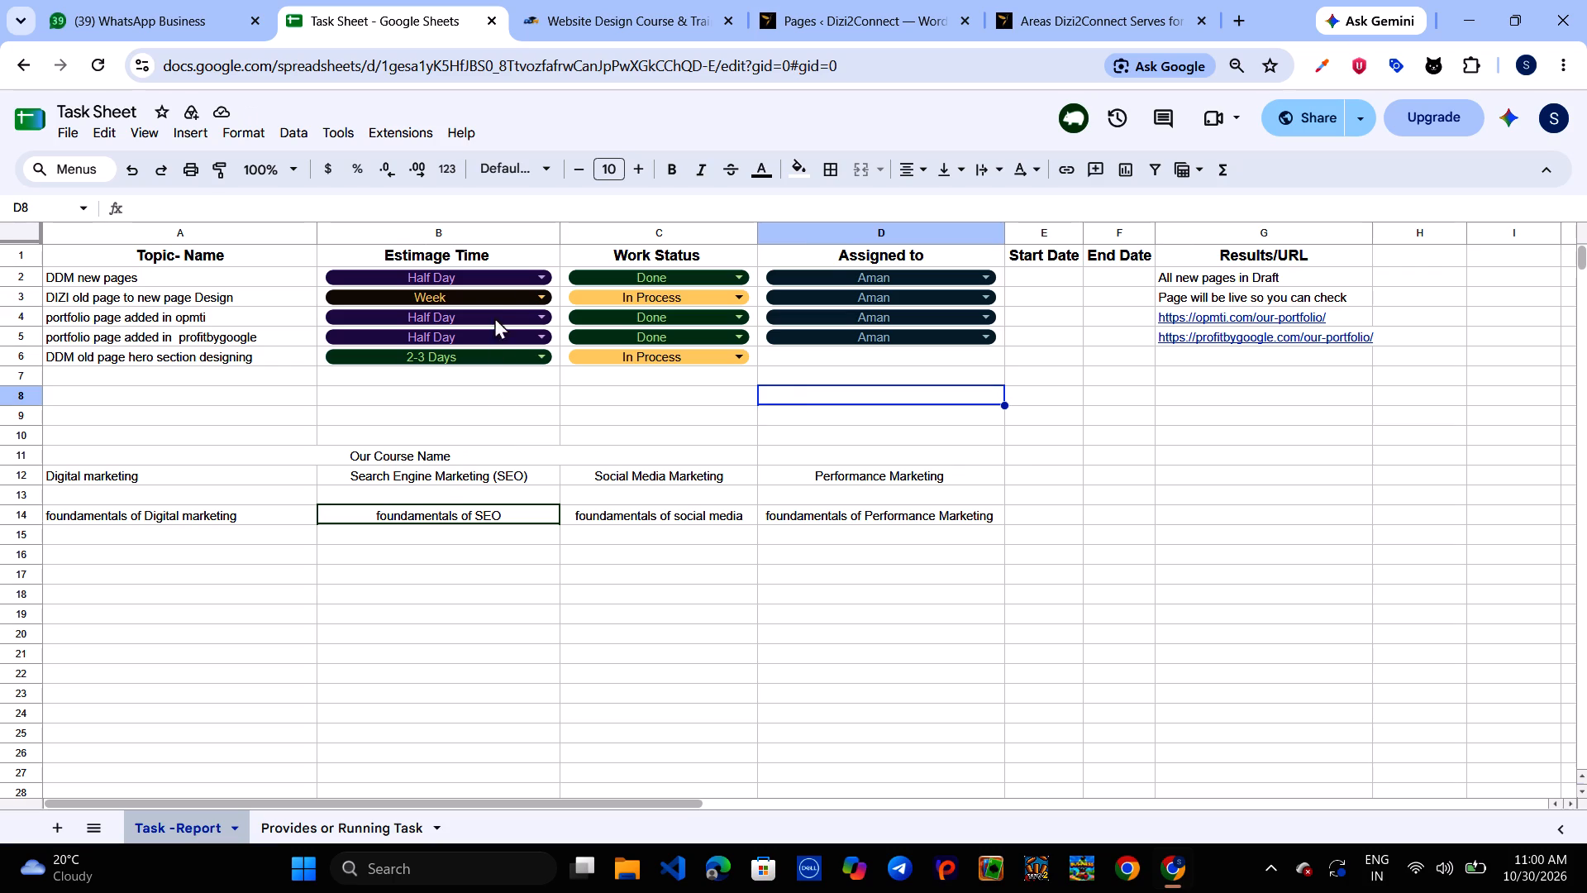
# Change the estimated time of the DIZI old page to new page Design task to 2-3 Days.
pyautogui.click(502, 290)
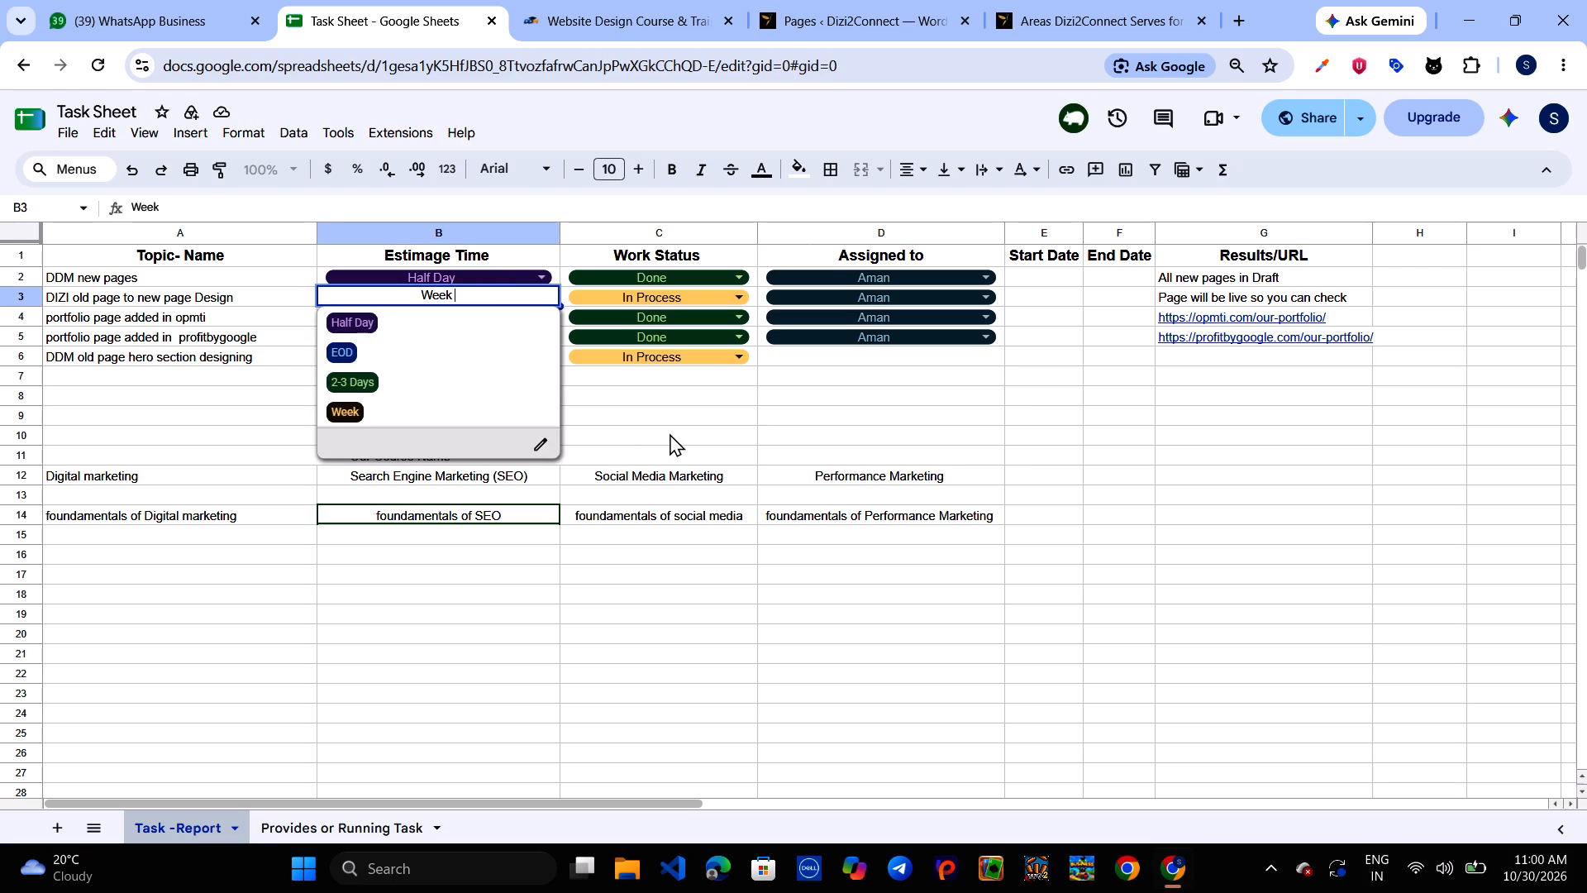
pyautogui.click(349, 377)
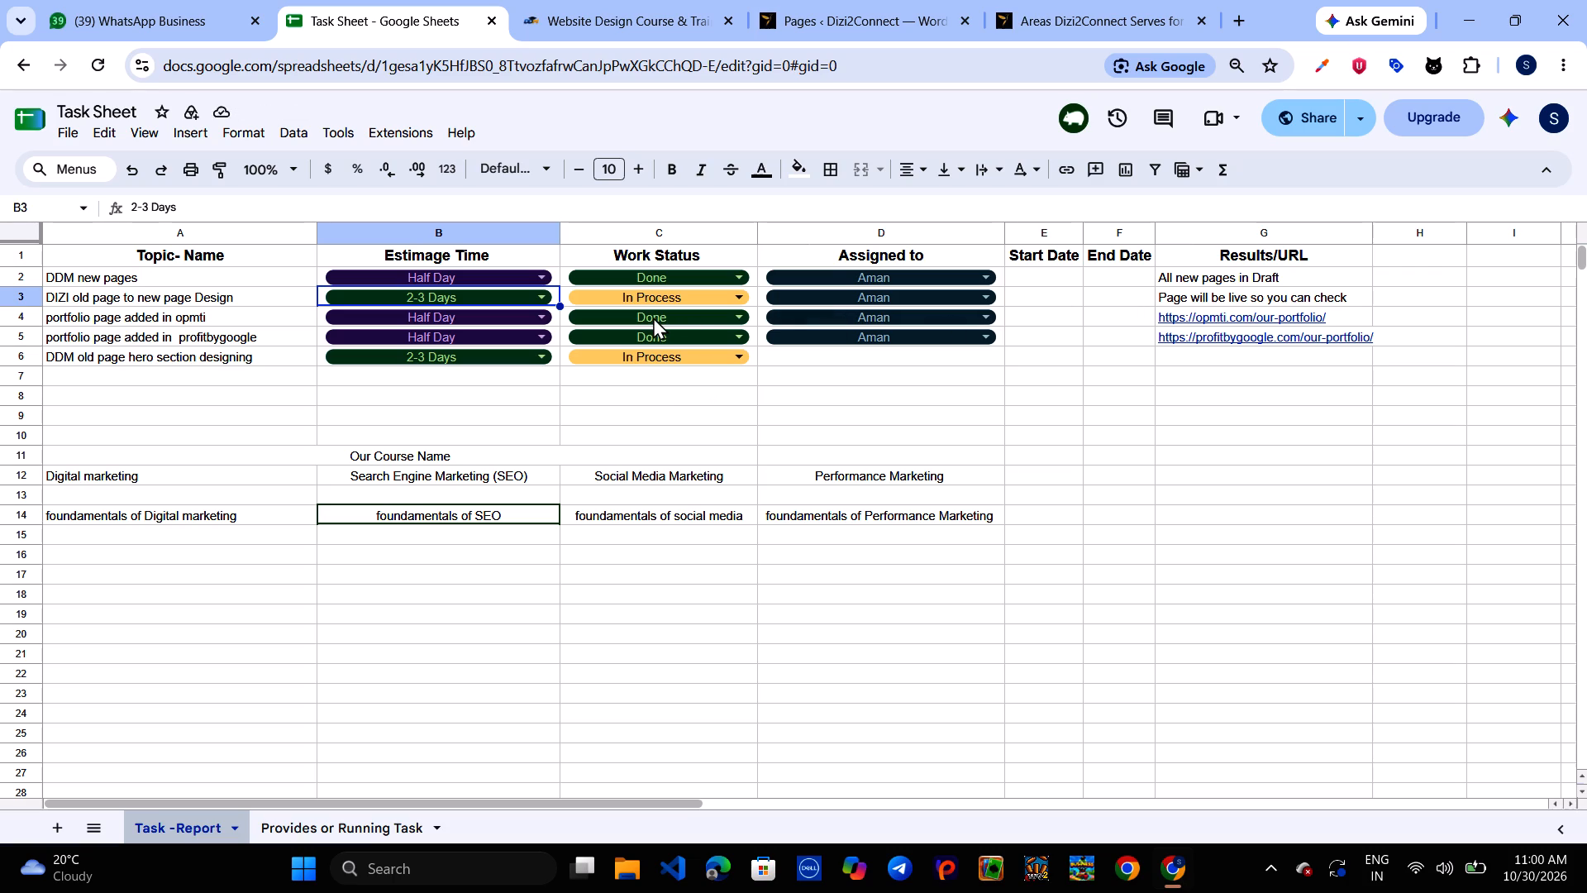
# Set the estimated time of the DIZI old page to new page Design task back to Week.
pyautogui.click(409, 292)
pyautogui.click(367, 414)
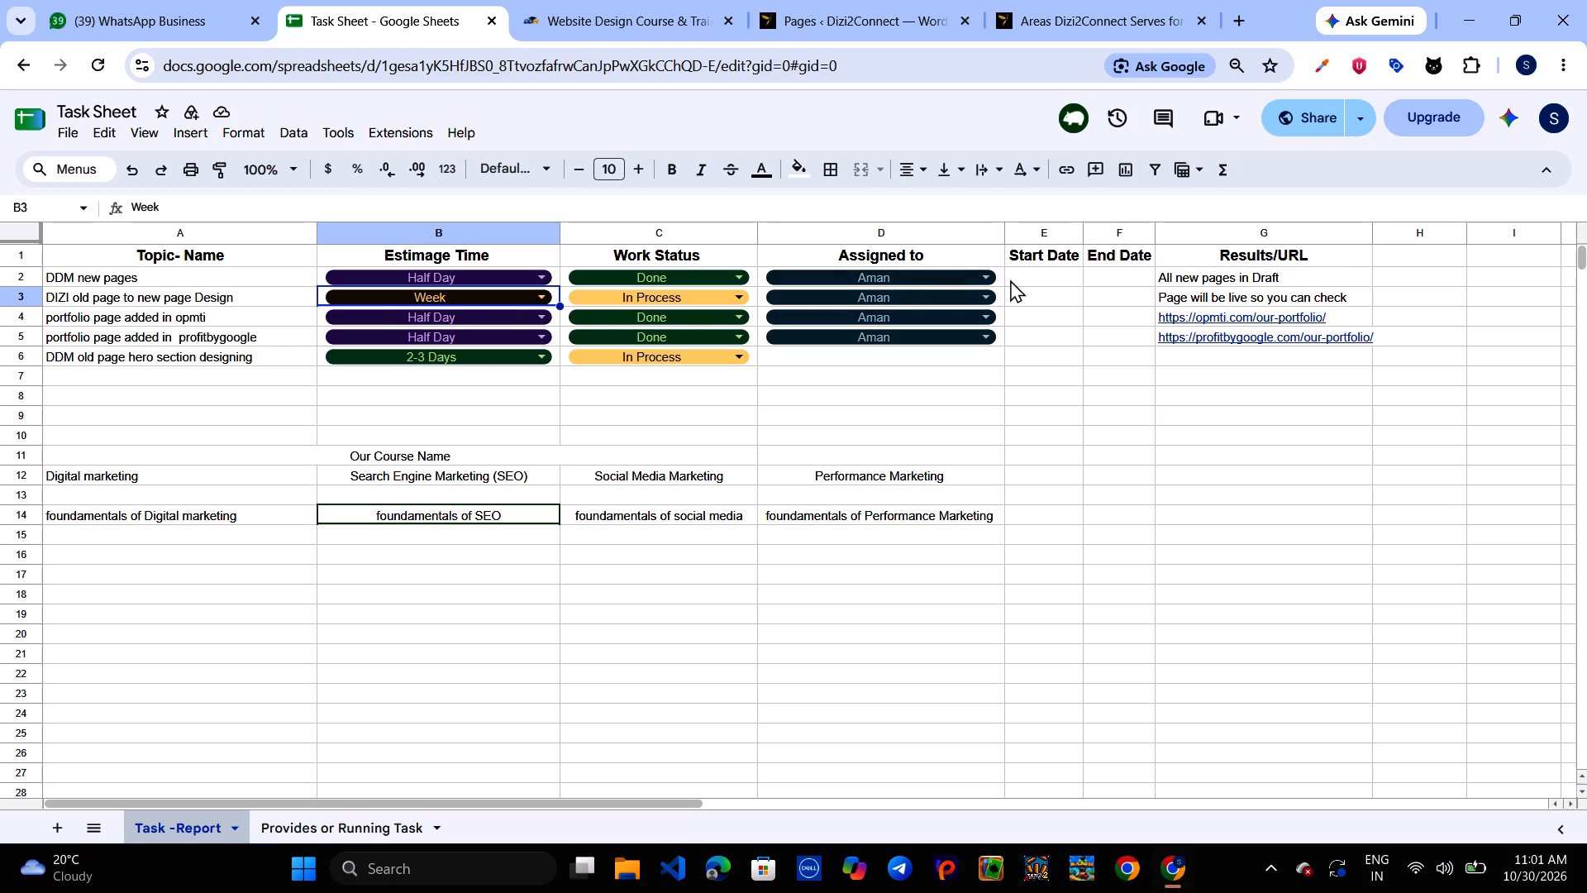
# Select the Start Date cell of the DIZI old page to new page Design task.
pyautogui.click(1032, 291)
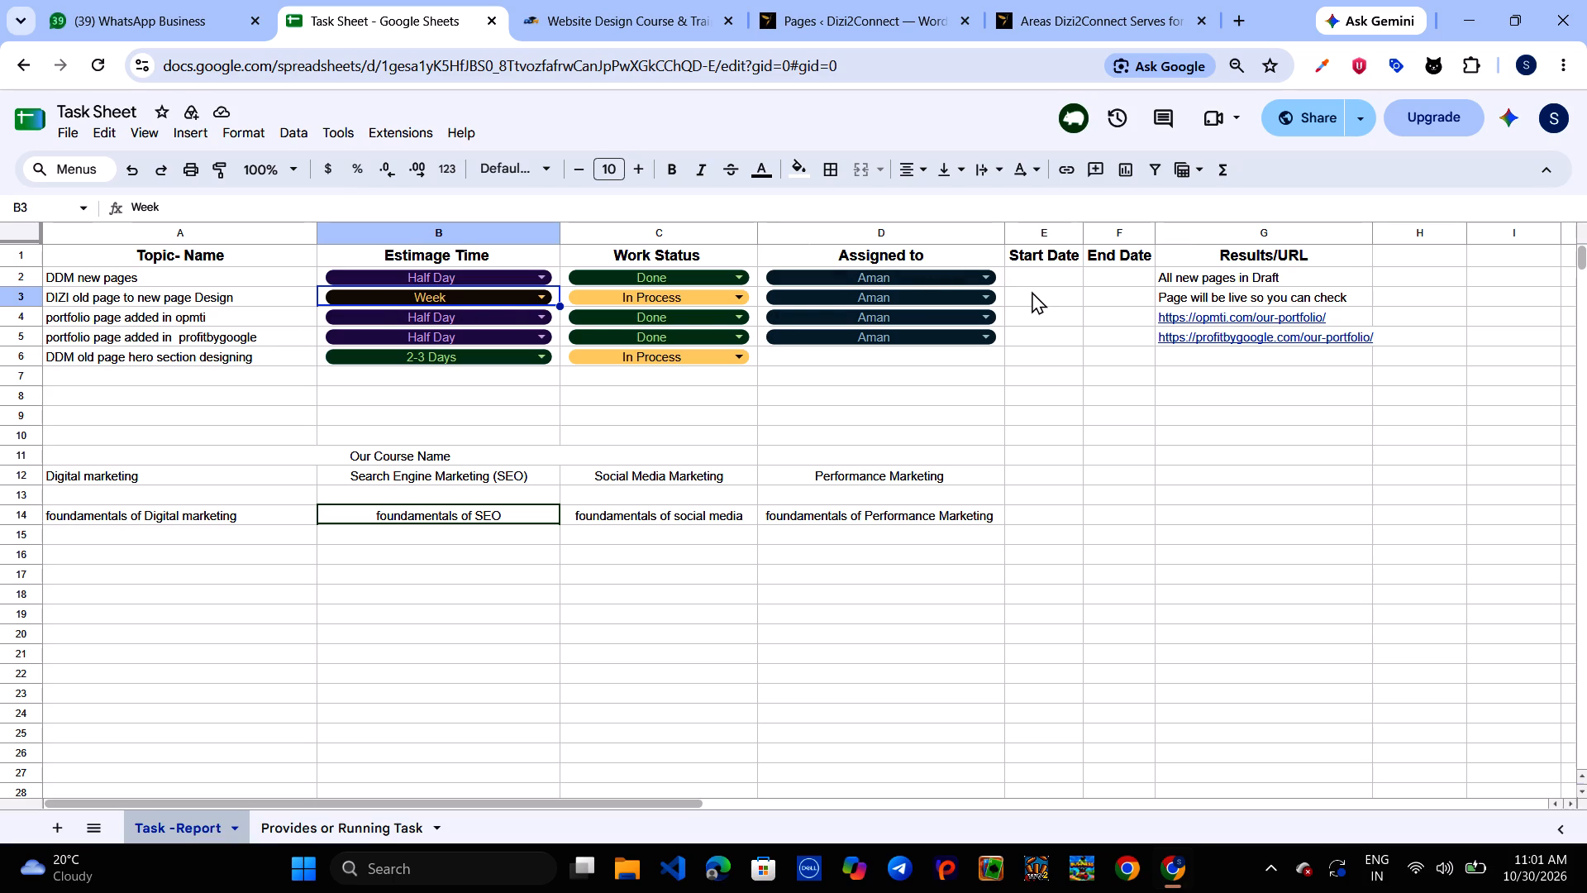
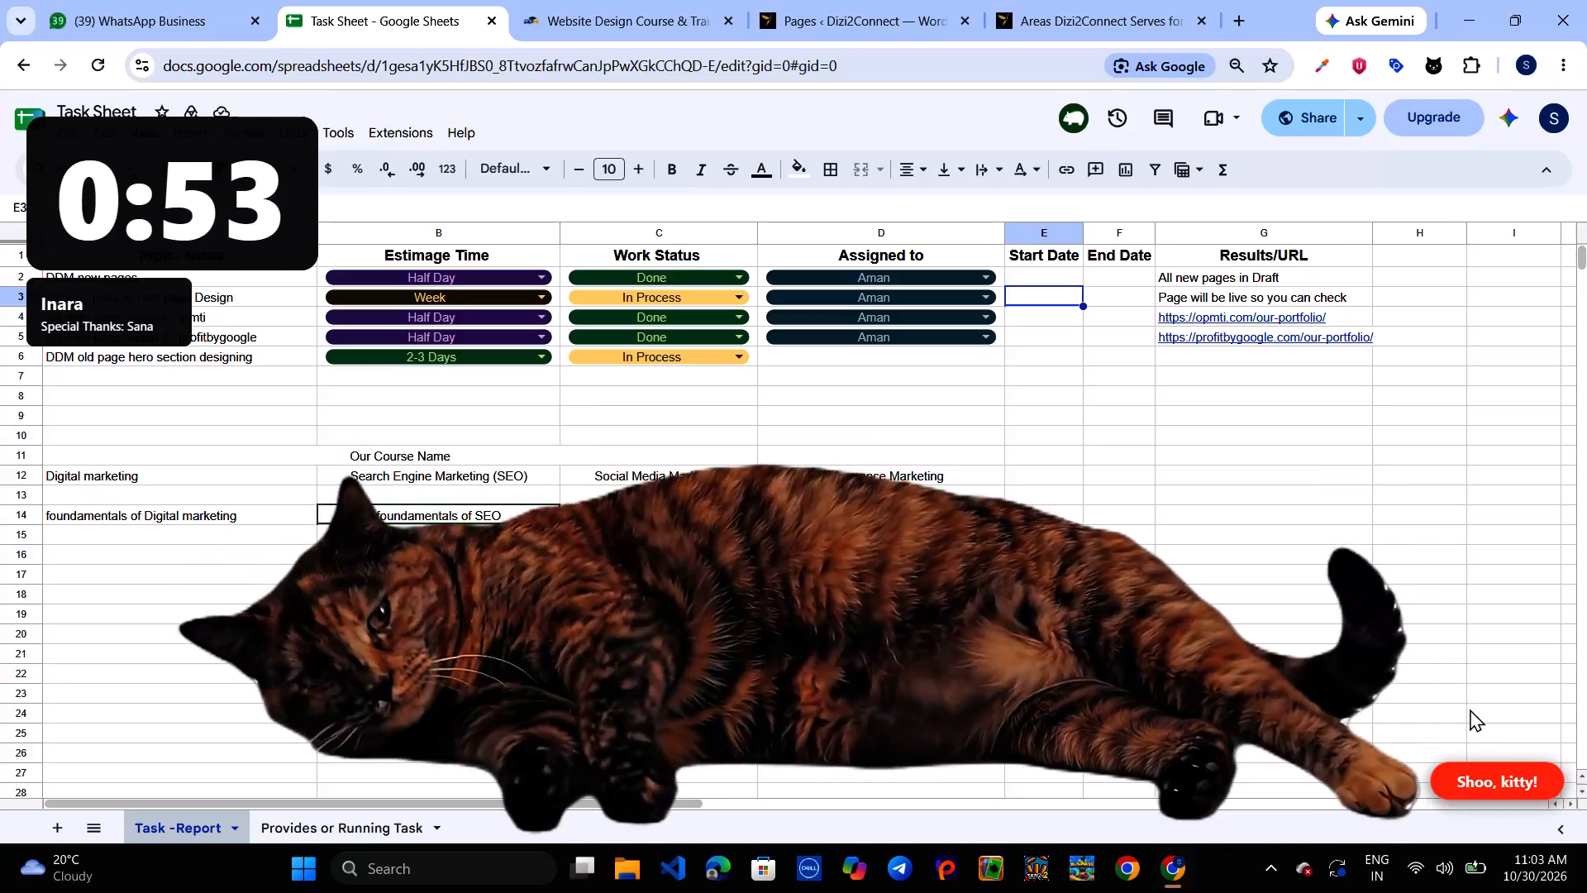
# Dismiss the cat break-timer overlay covering the spreadsheet.
pyautogui.click(1482, 787)
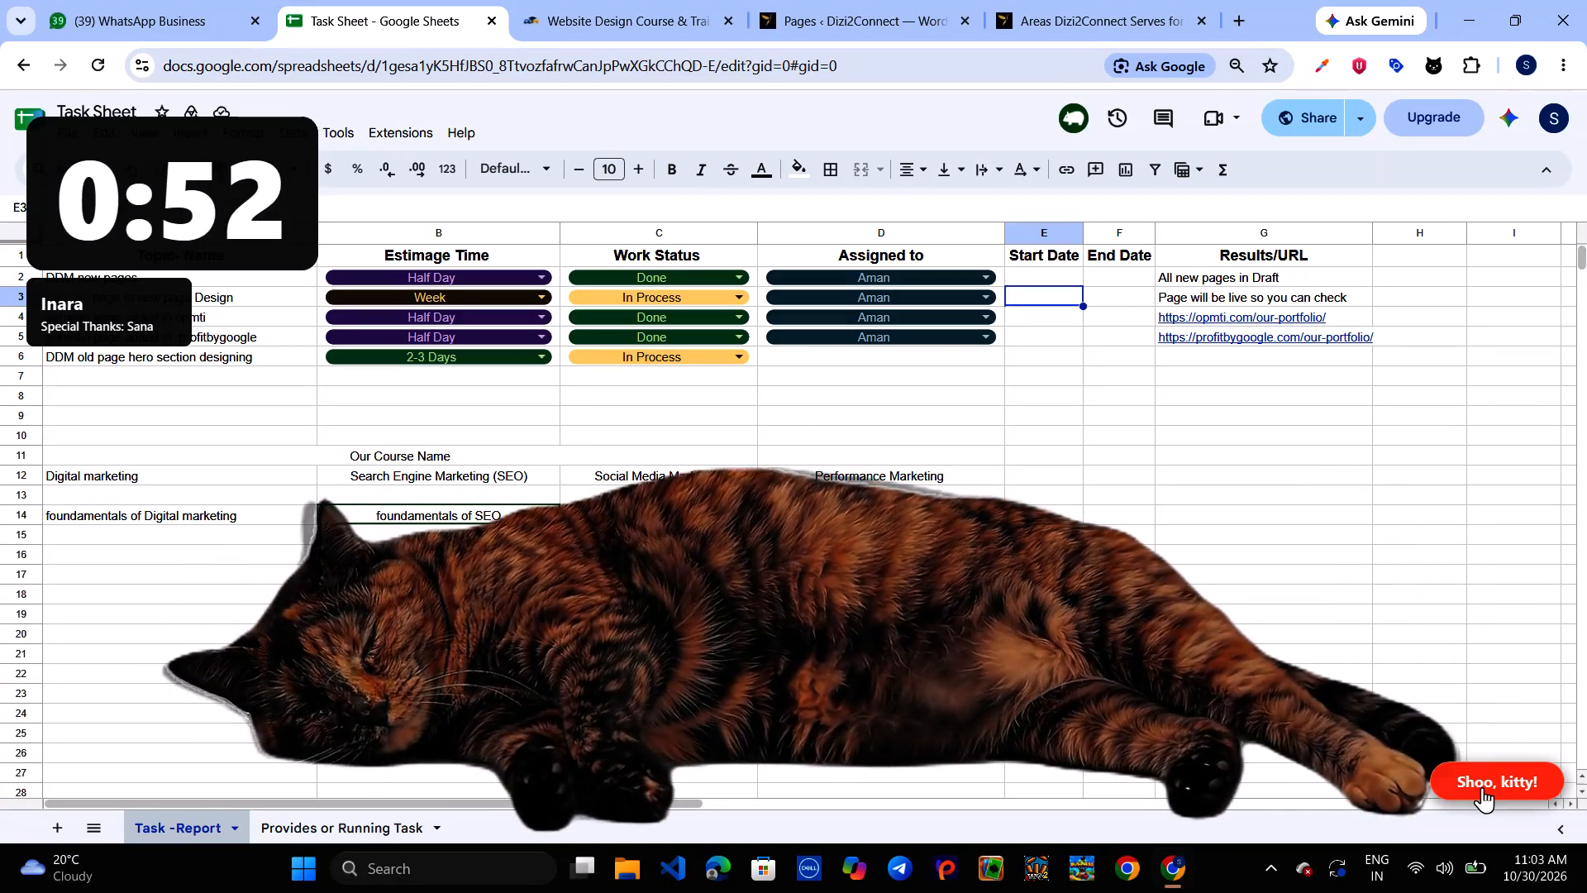
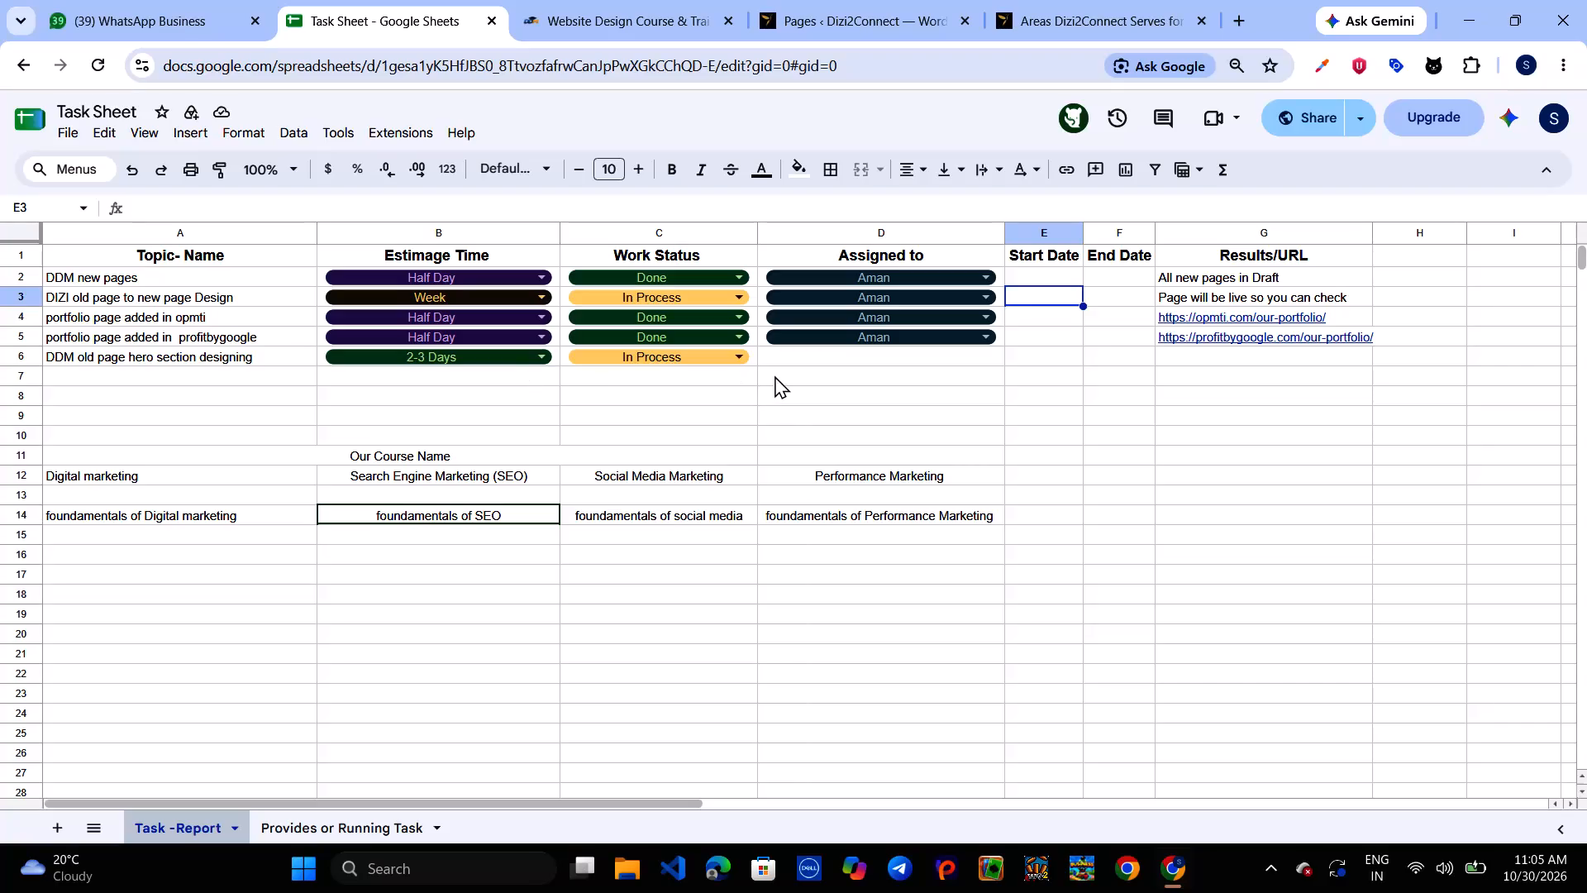
# Copy the Aman assignee from the profitbygoogle portfolio row down to the DDM old page hero section designing row.
pyautogui.click(994, 329)
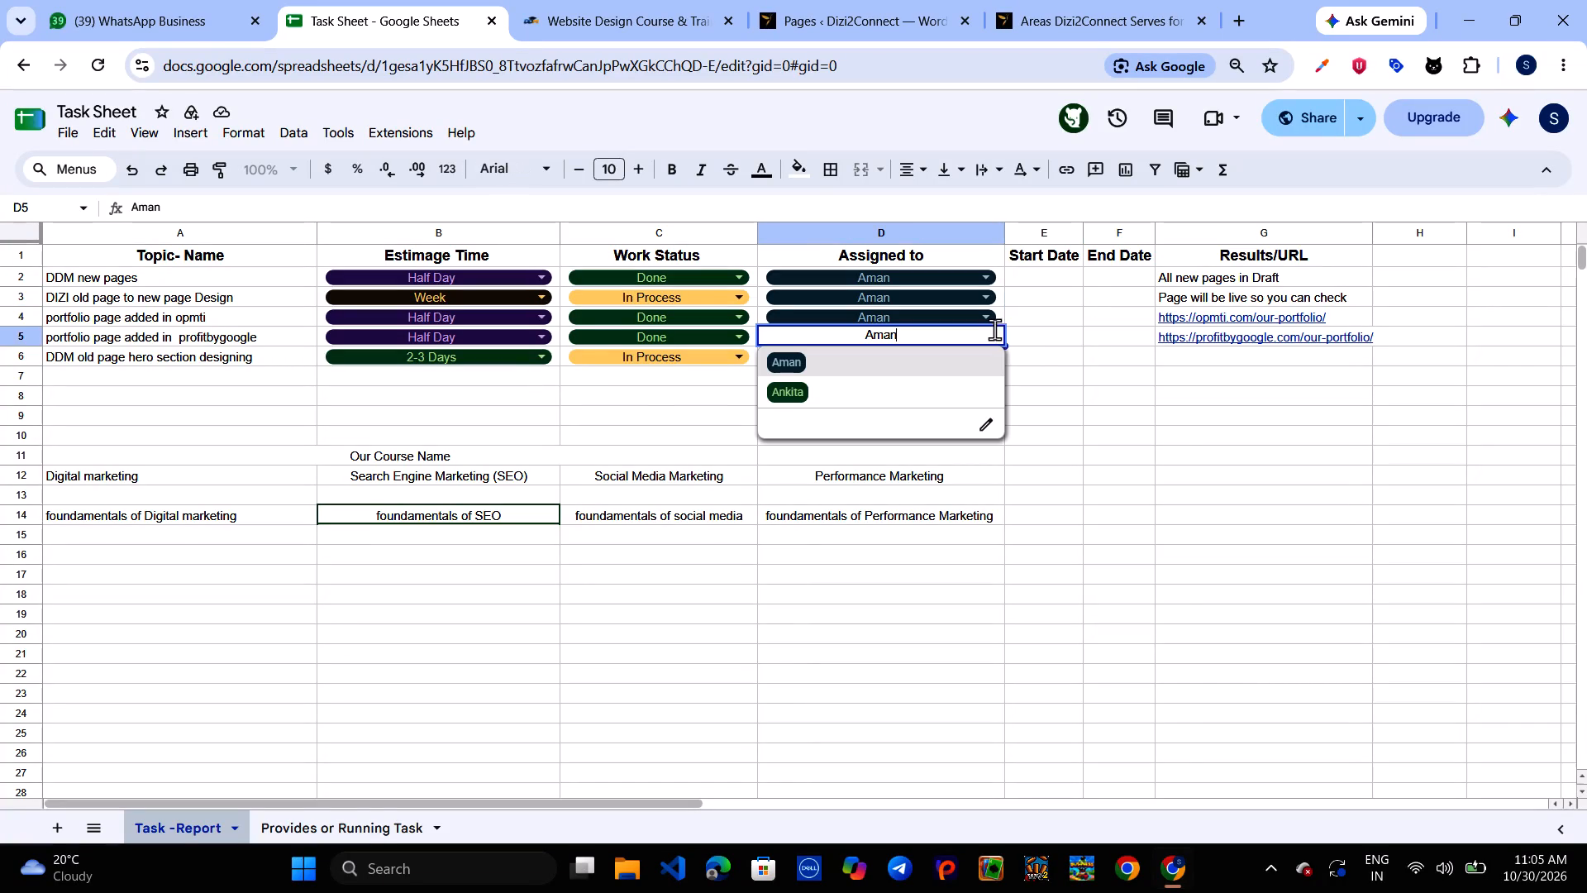
pyautogui.click(1033, 347)
pyautogui.click(999, 342)
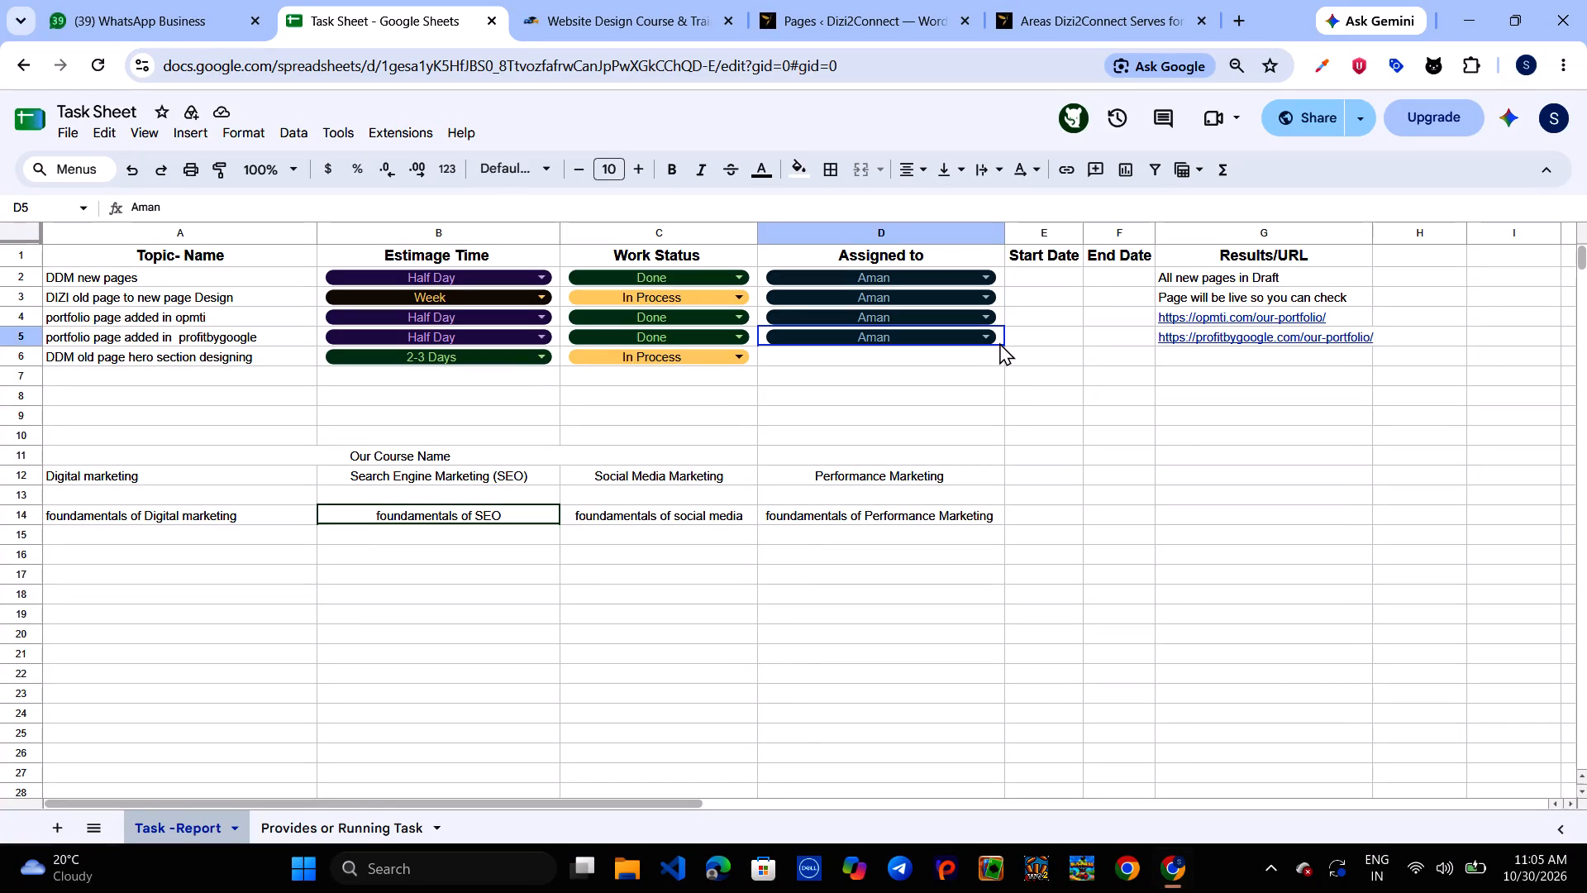
pyautogui.moveTo(1007, 346); pyautogui.dragTo(1008, 356)
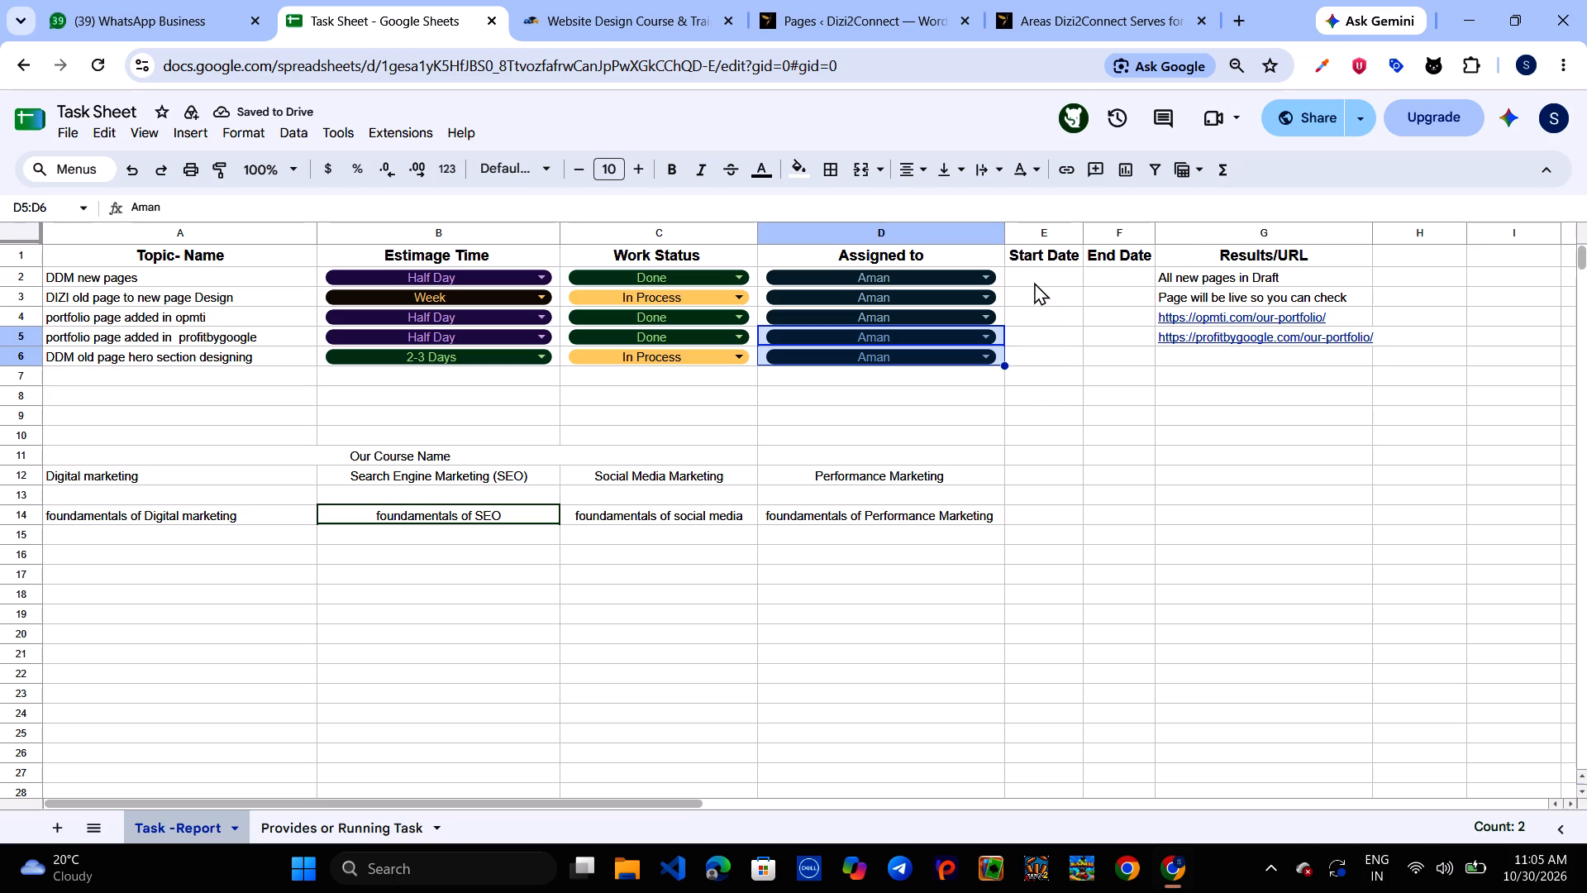
# Enter 28 Oct as the start date for the DDM old page hero section designing task.
pyautogui.click(1040, 341)
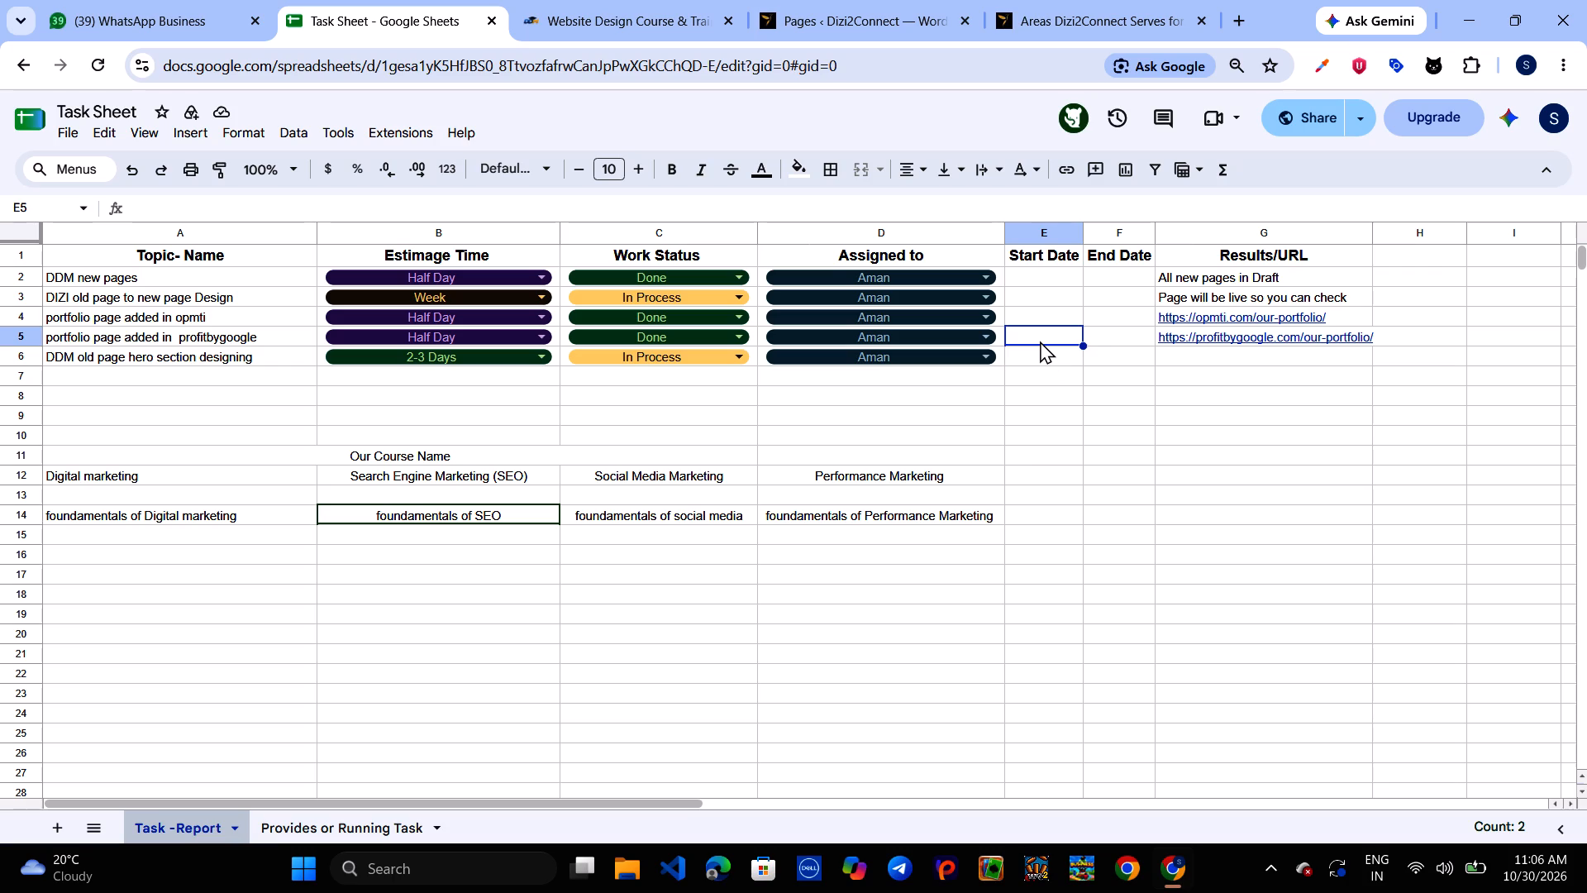
pyautogui.click(1040, 351)
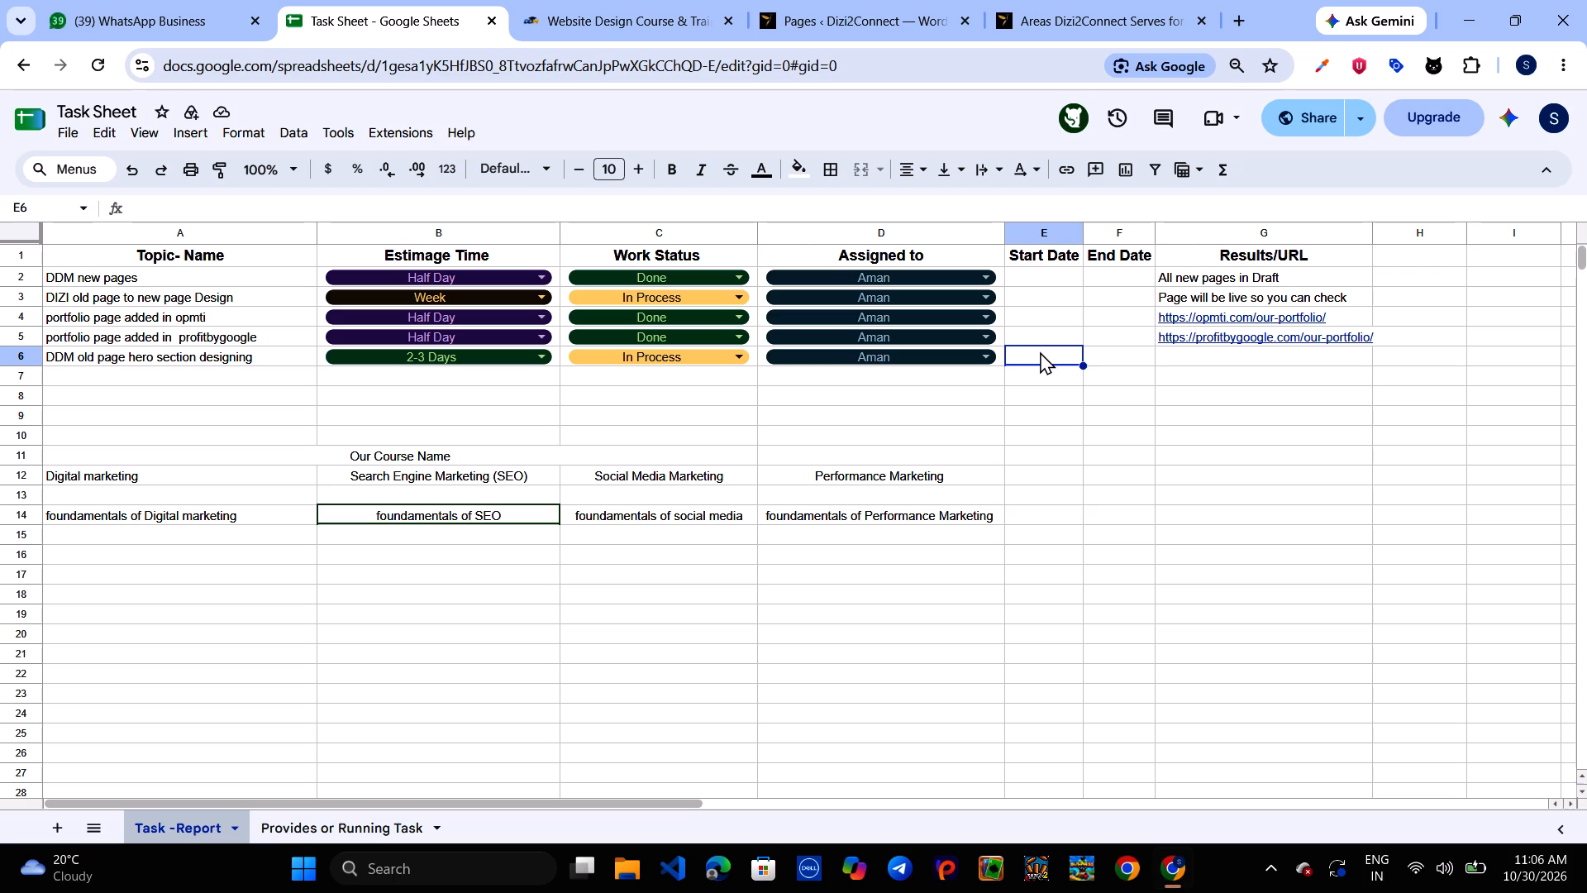
pyautogui.write('28')
pyautogui.press('space')
pyautogui.write('Oct')
pyautogui.click(1118, 356)
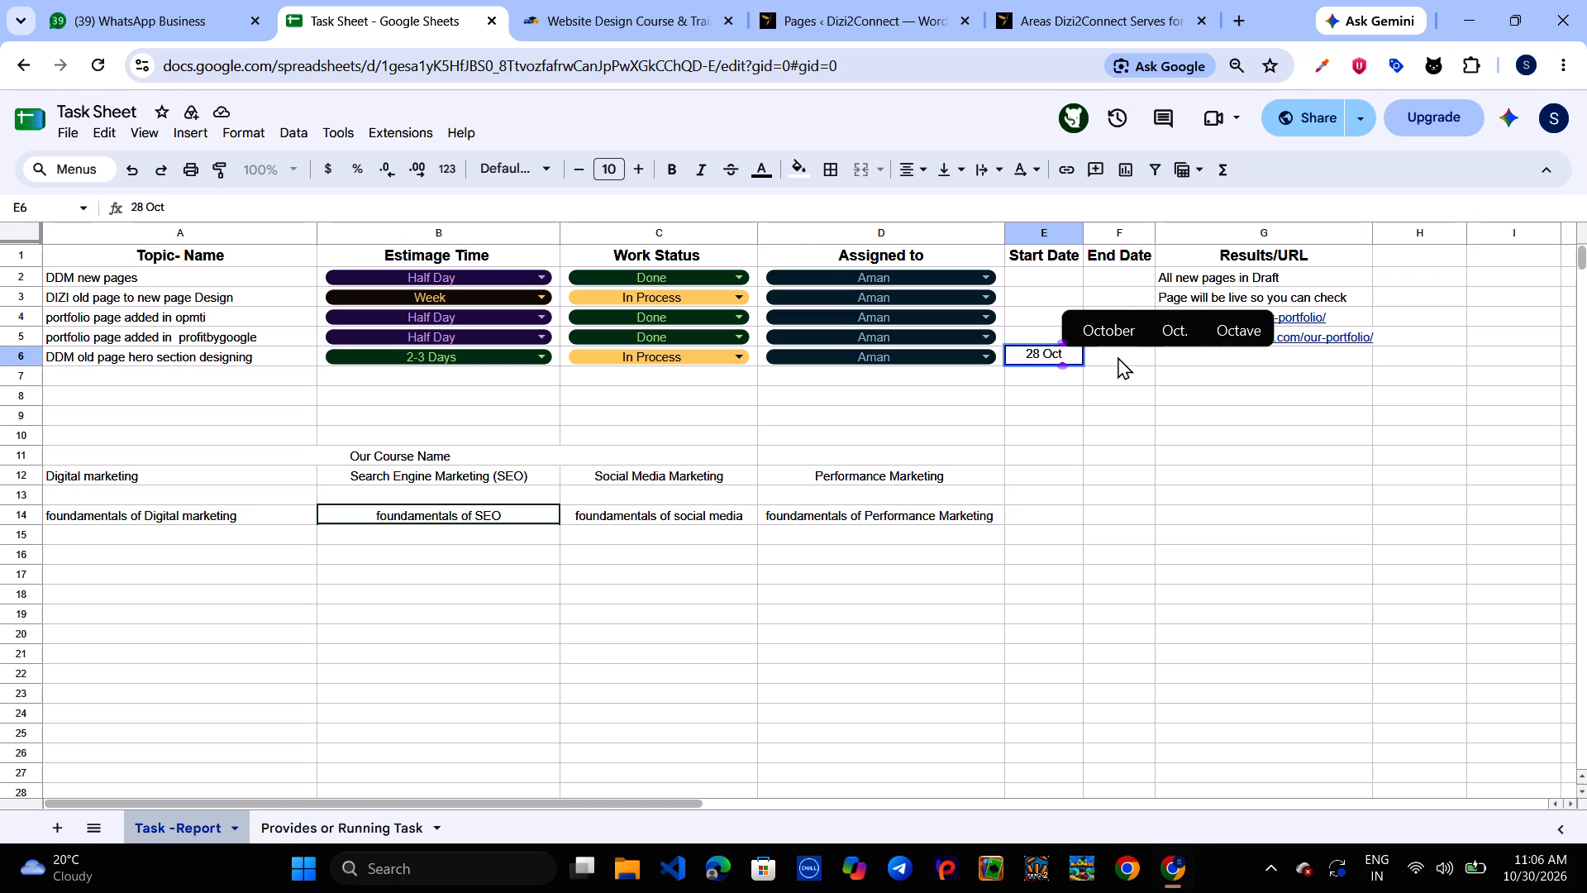
pyautogui.click(1118, 356)
pyautogui.press('Right')
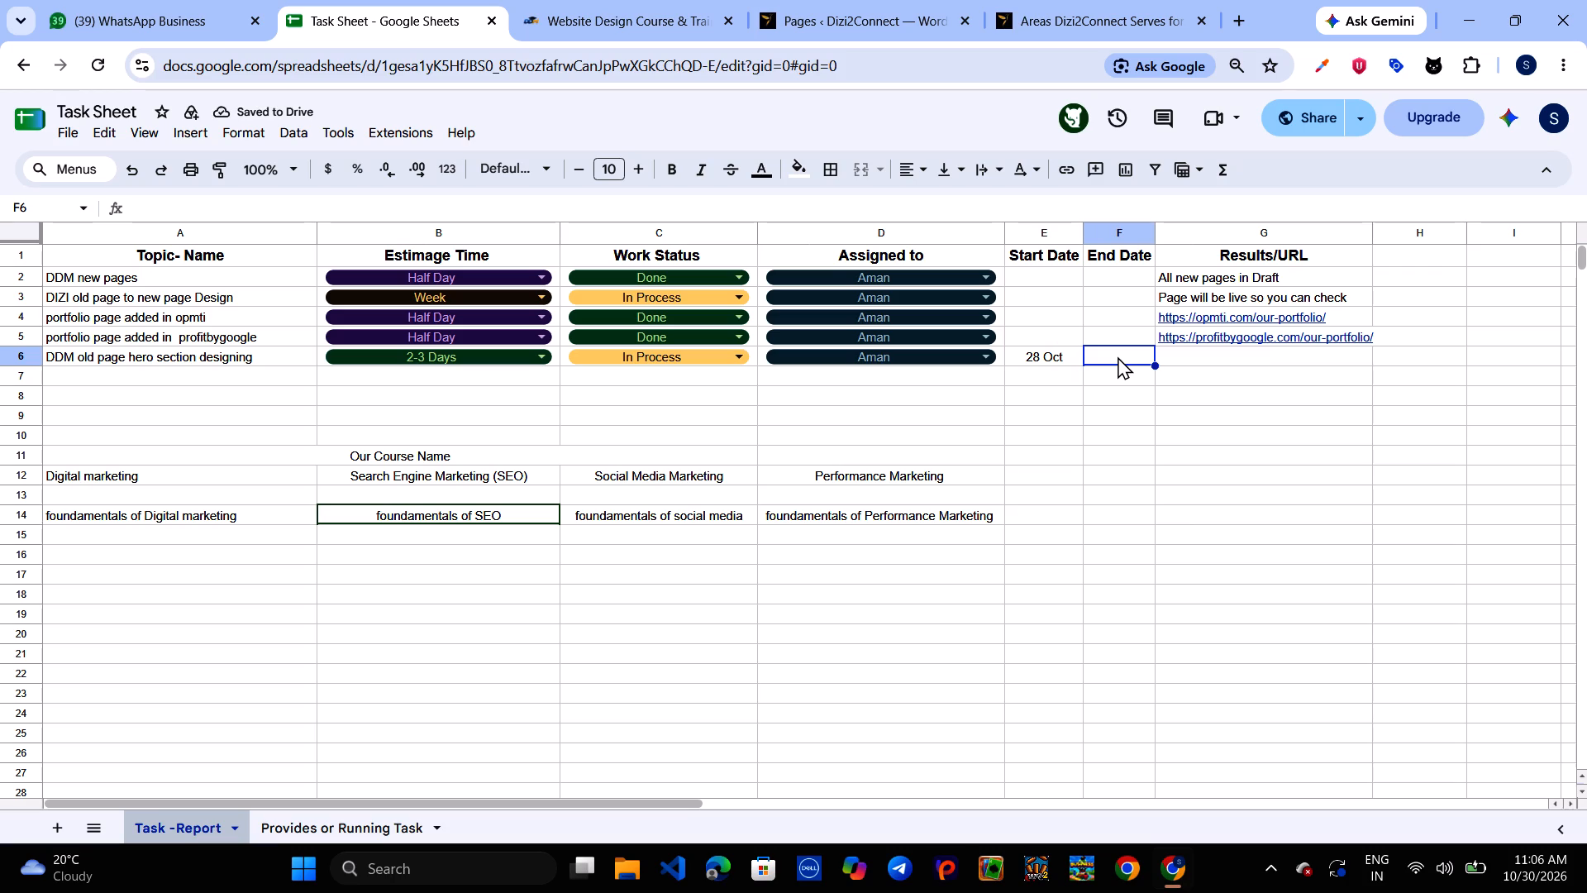
# Enter 31 Oct as the end date for the DDM old page hero section designing task.
pyautogui.write('31')
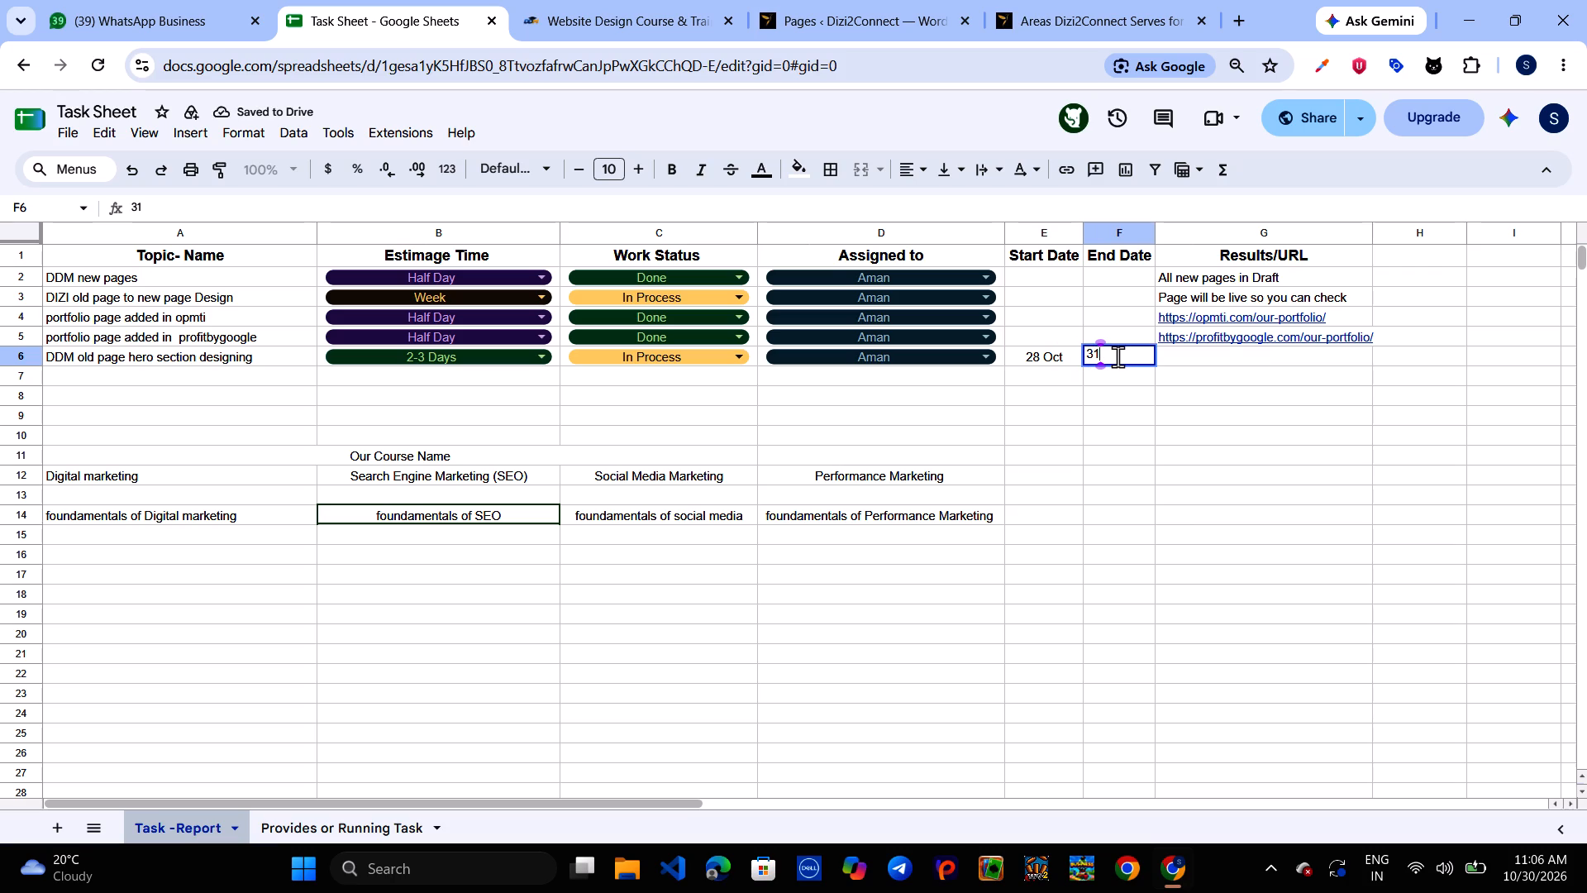
pyautogui.press('space')
pyautogui.write('oct')
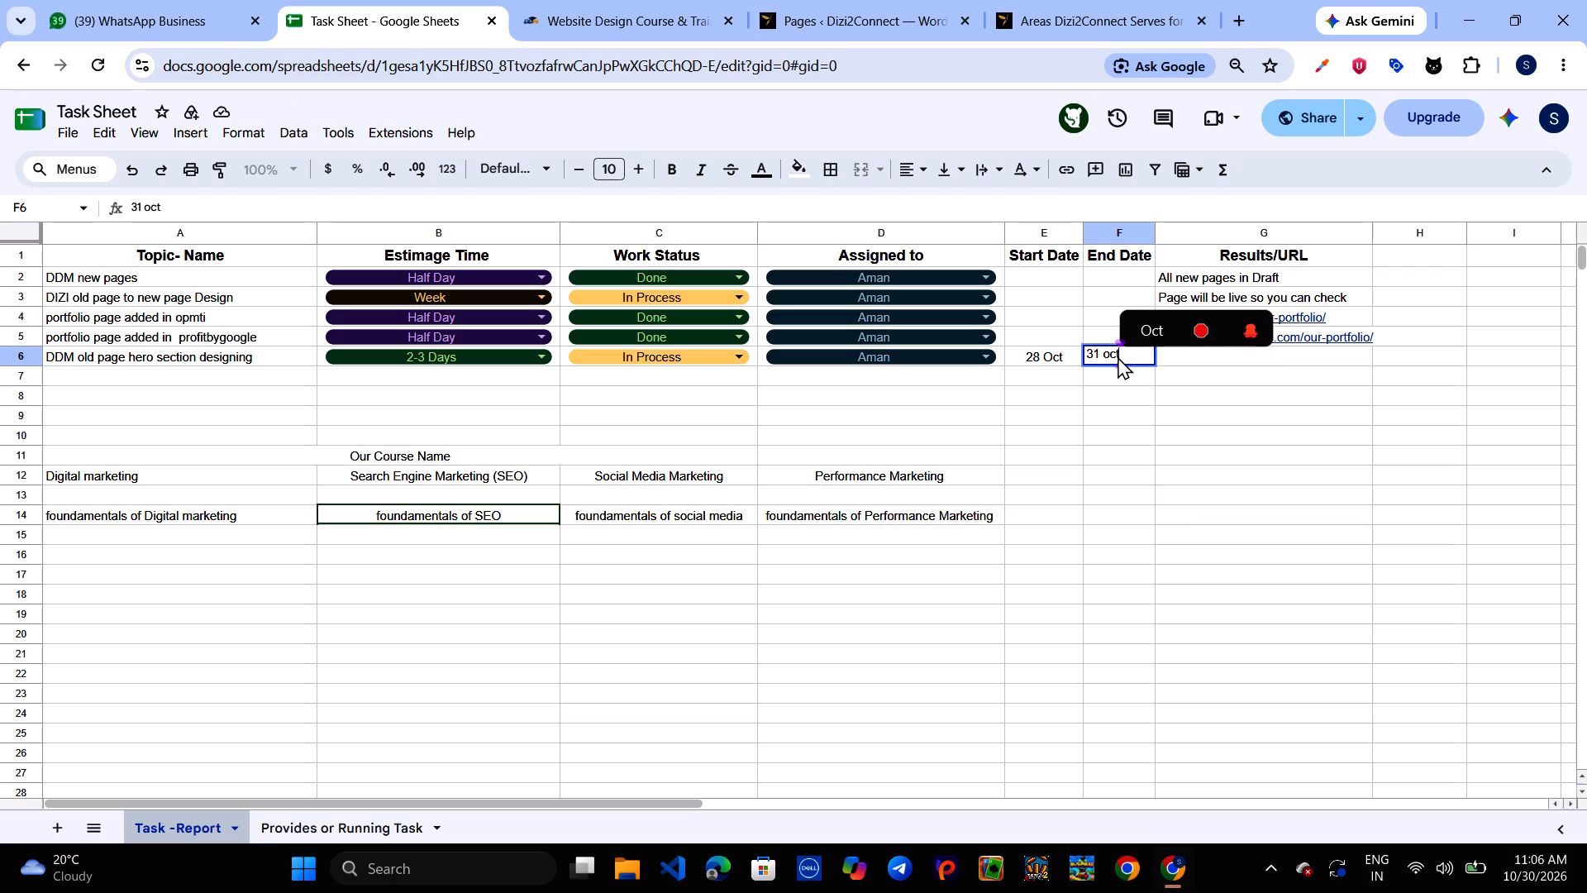
pyautogui.press('Return')
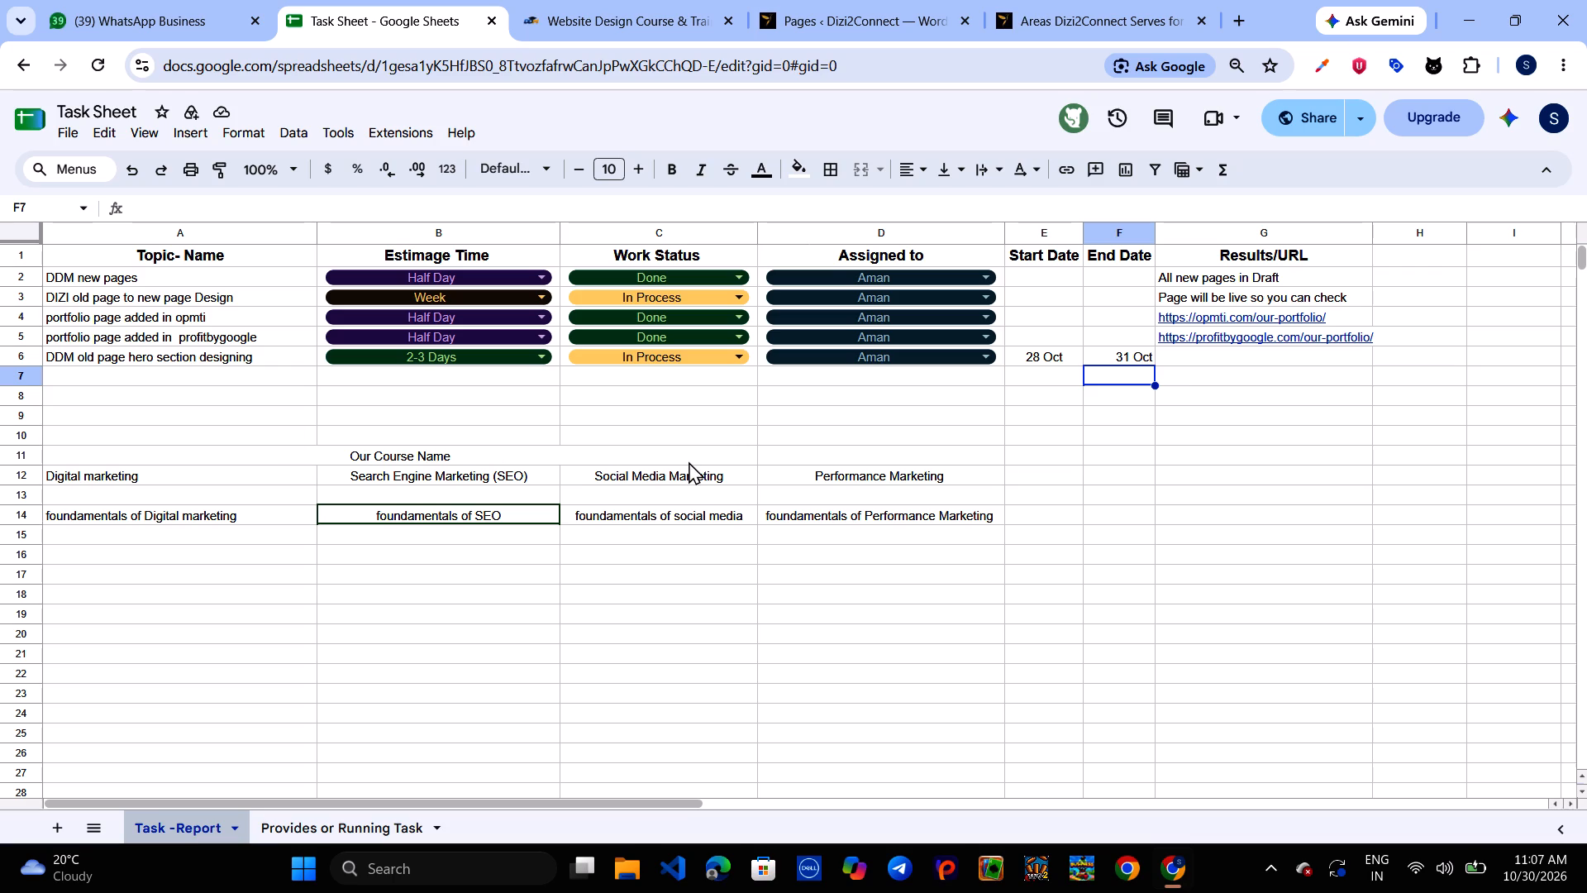
pyautogui.click(1132, 359)
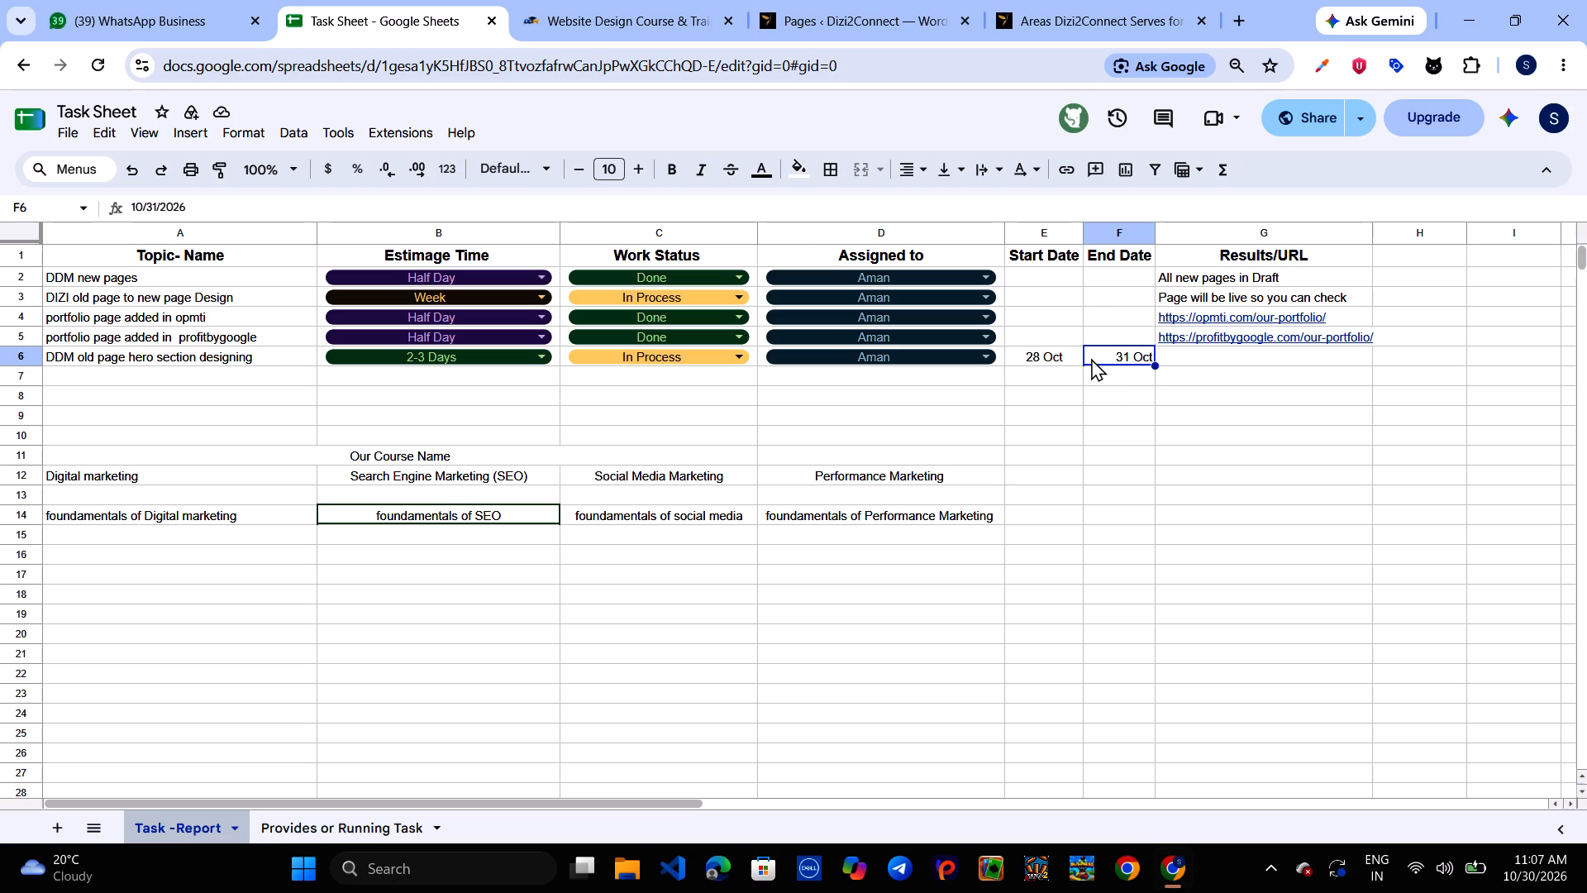
pyautogui.click(1077, 357)
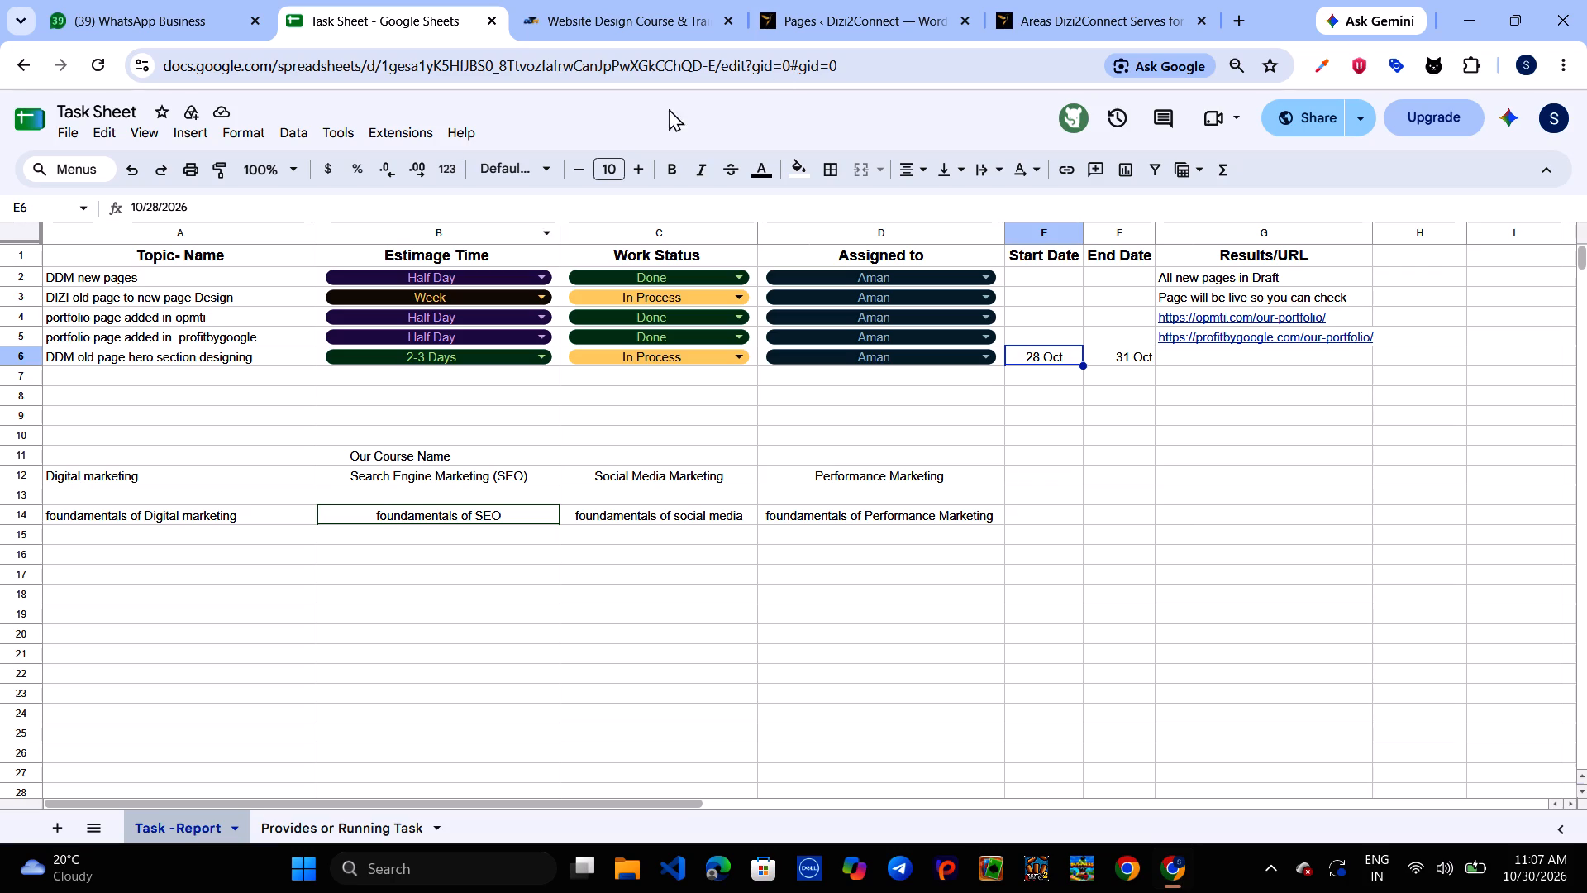
# Switch to the Dizi2Connect areas-we-serve page and examine the Delhi location cards in the Digital Marketing Company in Your Area section.
pyautogui.click(825, 33)
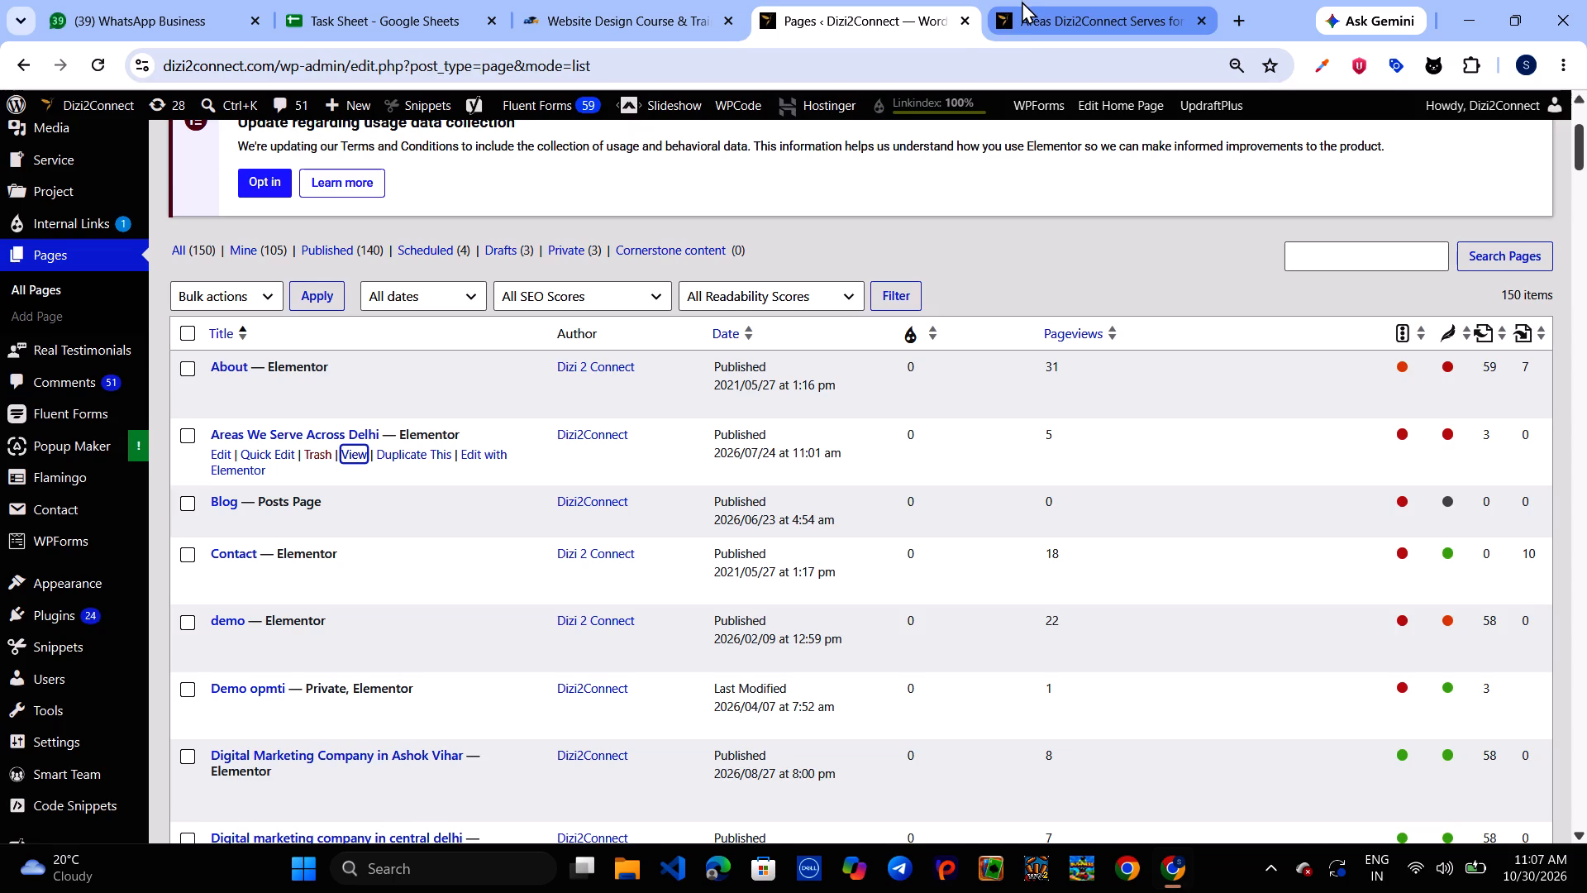
pyautogui.click(1022, 1)
pyautogui.scroll(-2, 897, 302)
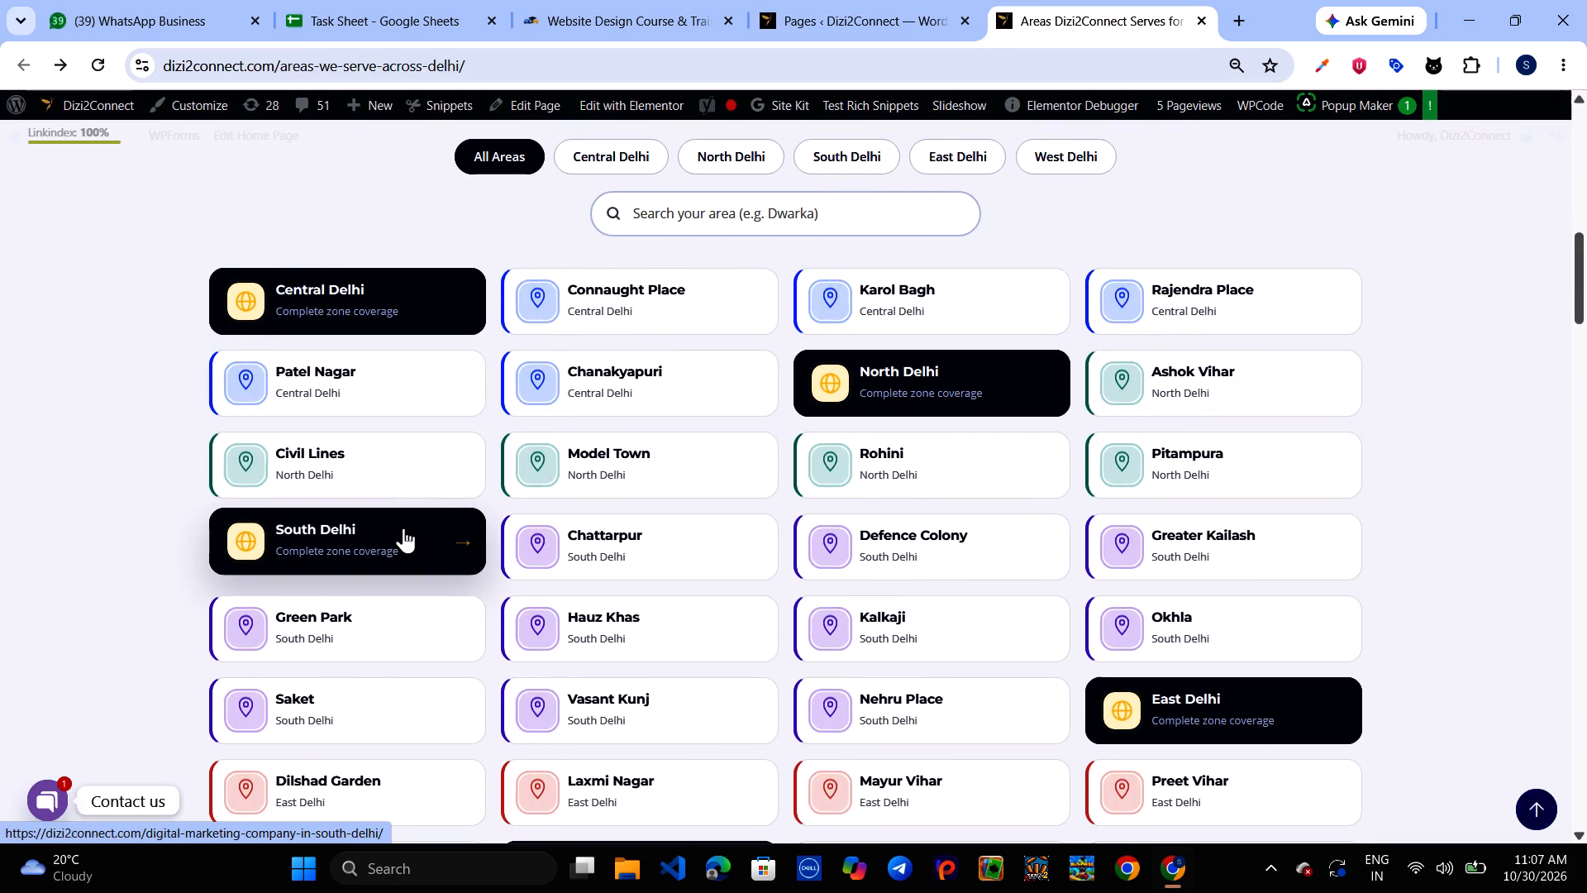
pyautogui.scroll(-2, 350, 699)
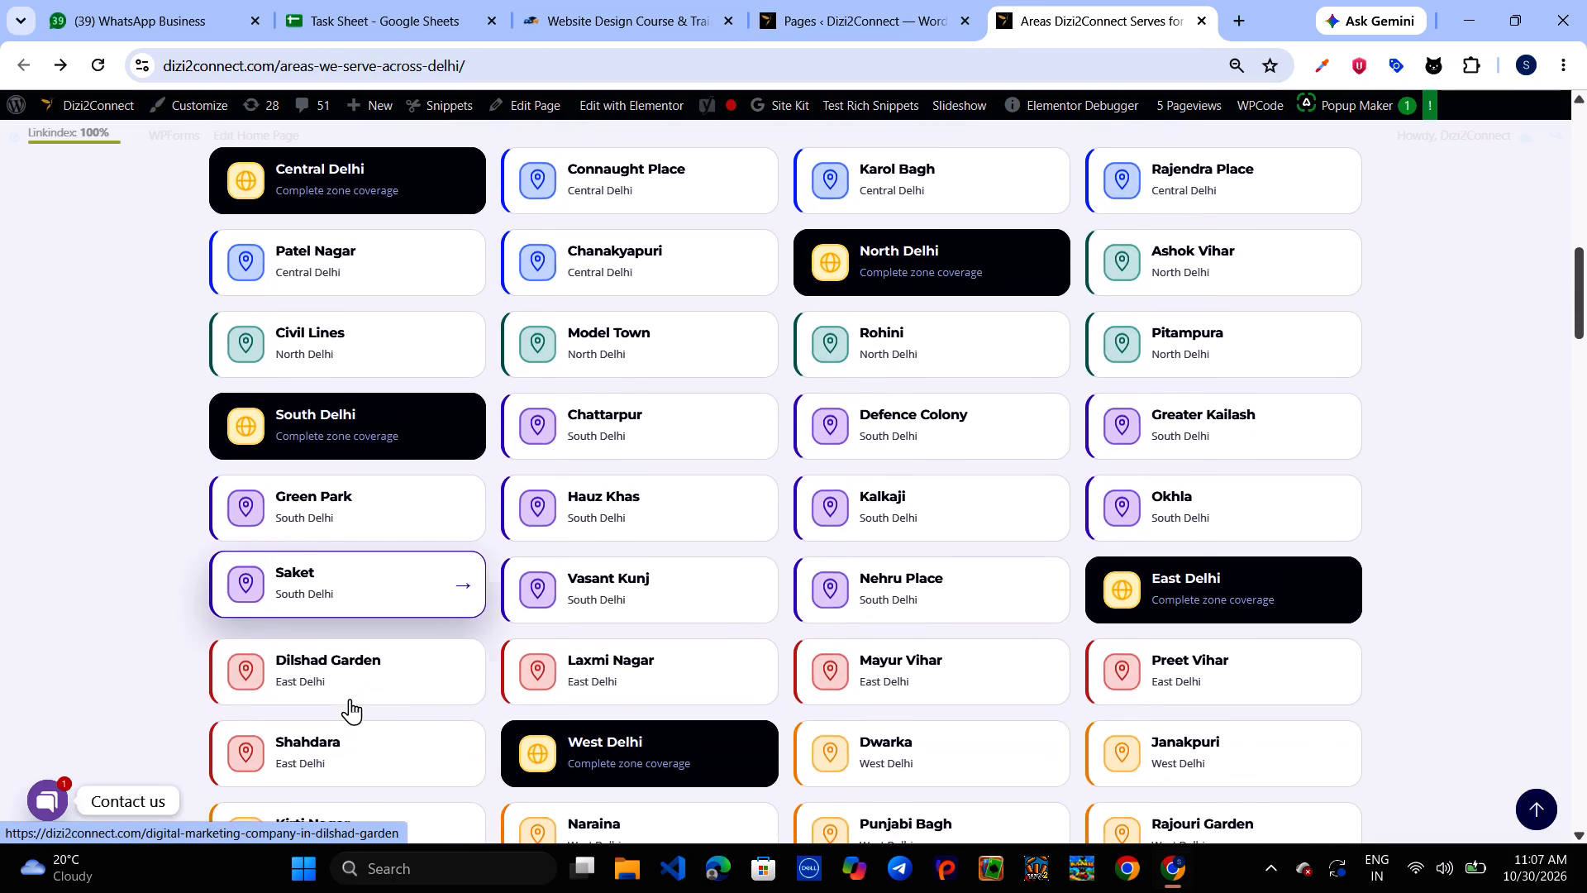
pyautogui.scroll(-3, 342, 755)
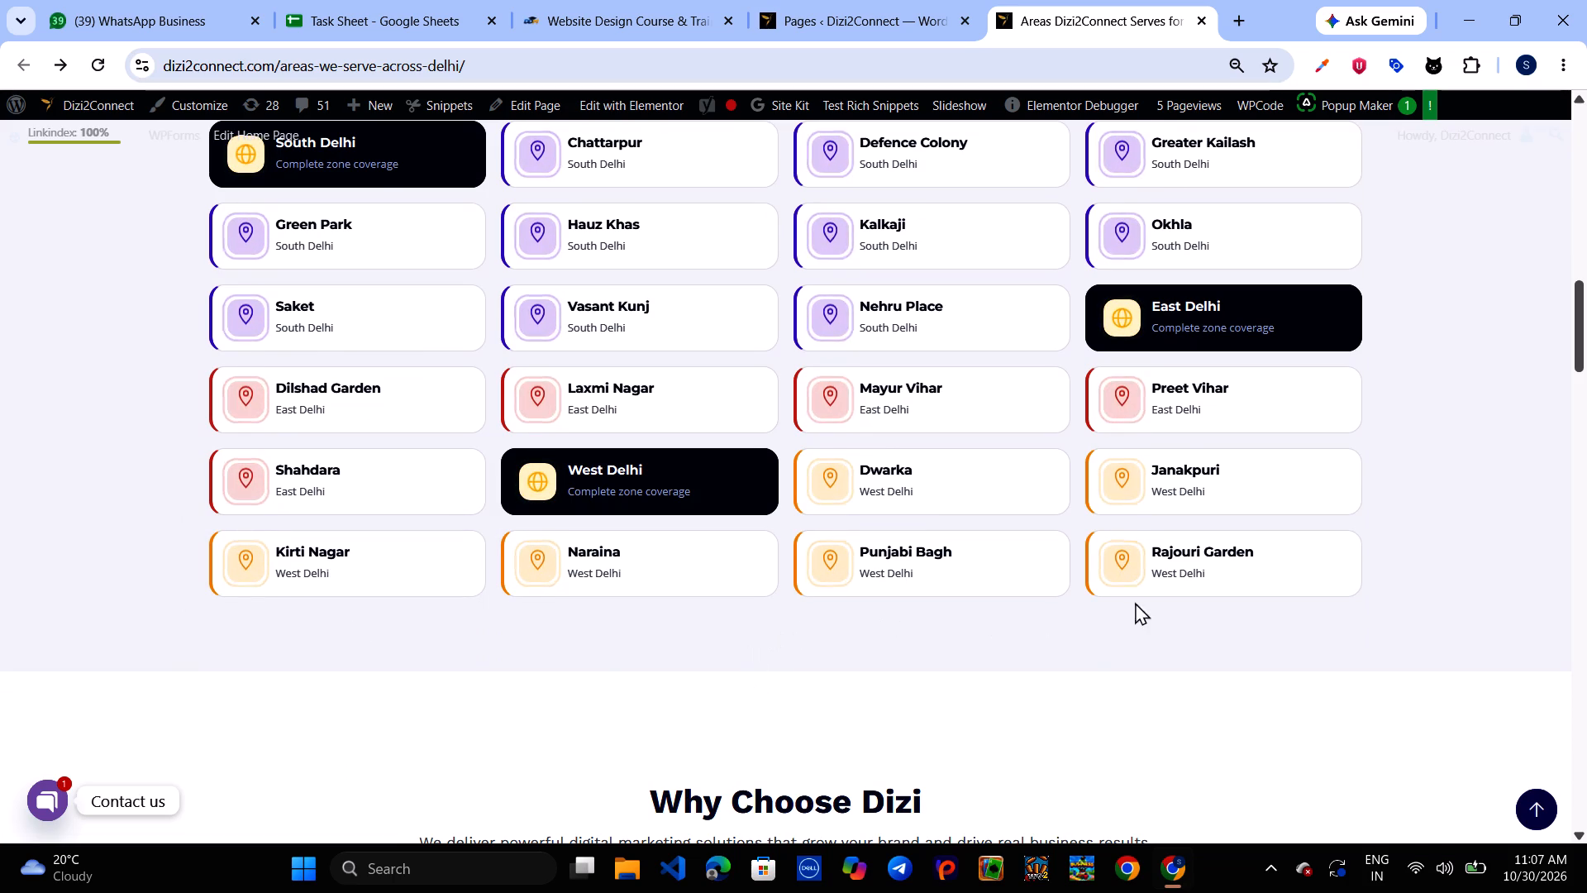
pyautogui.scroll(5, 1144, 603)
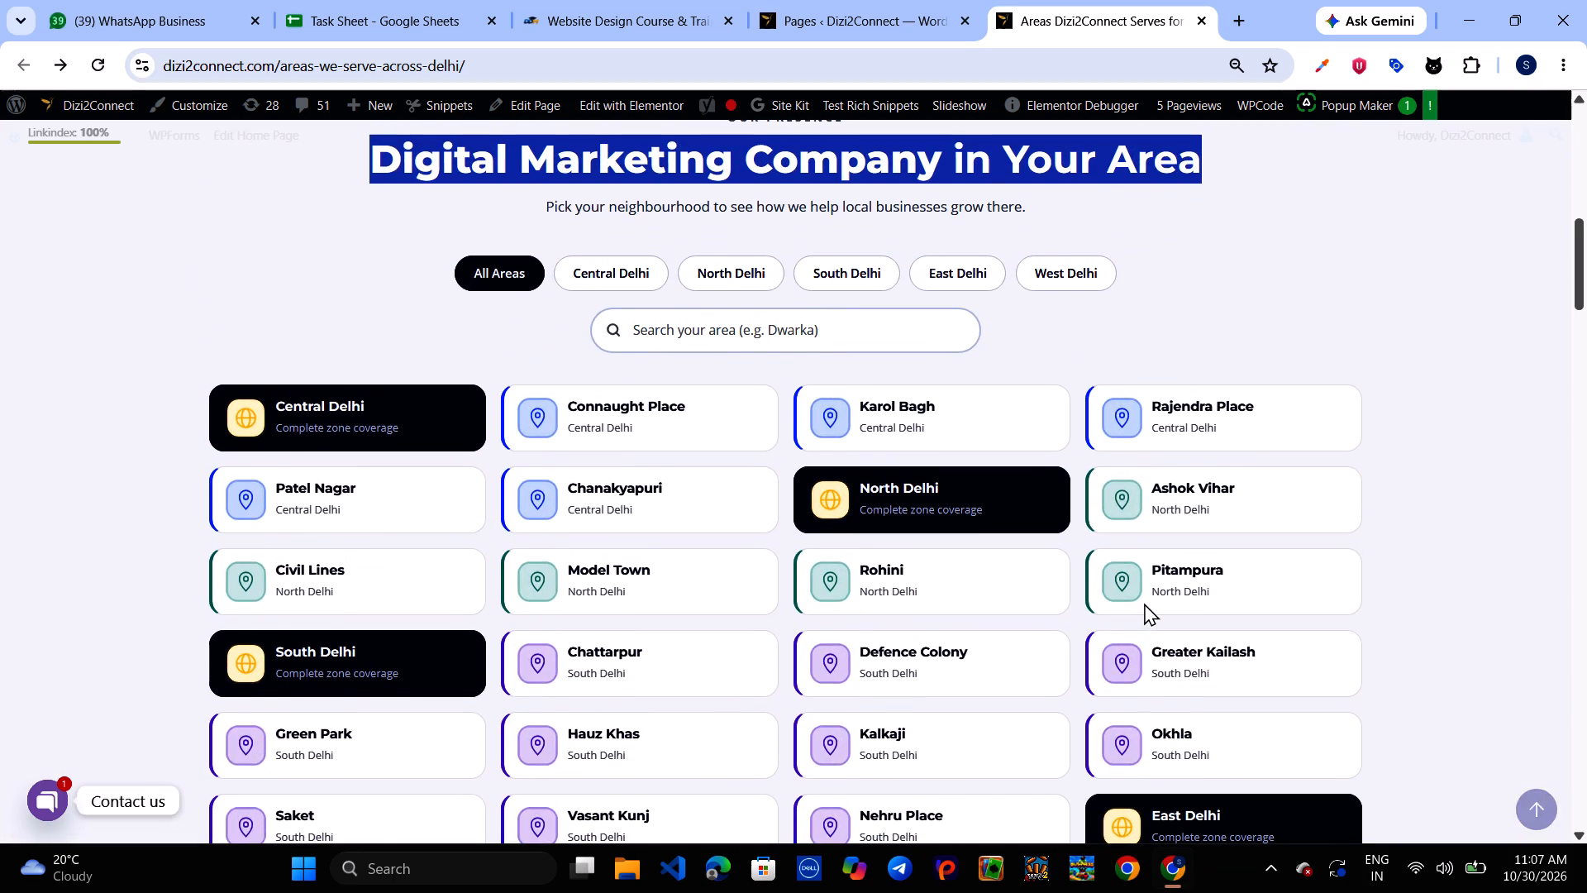
pyautogui.scroll(1, 1144, 603)
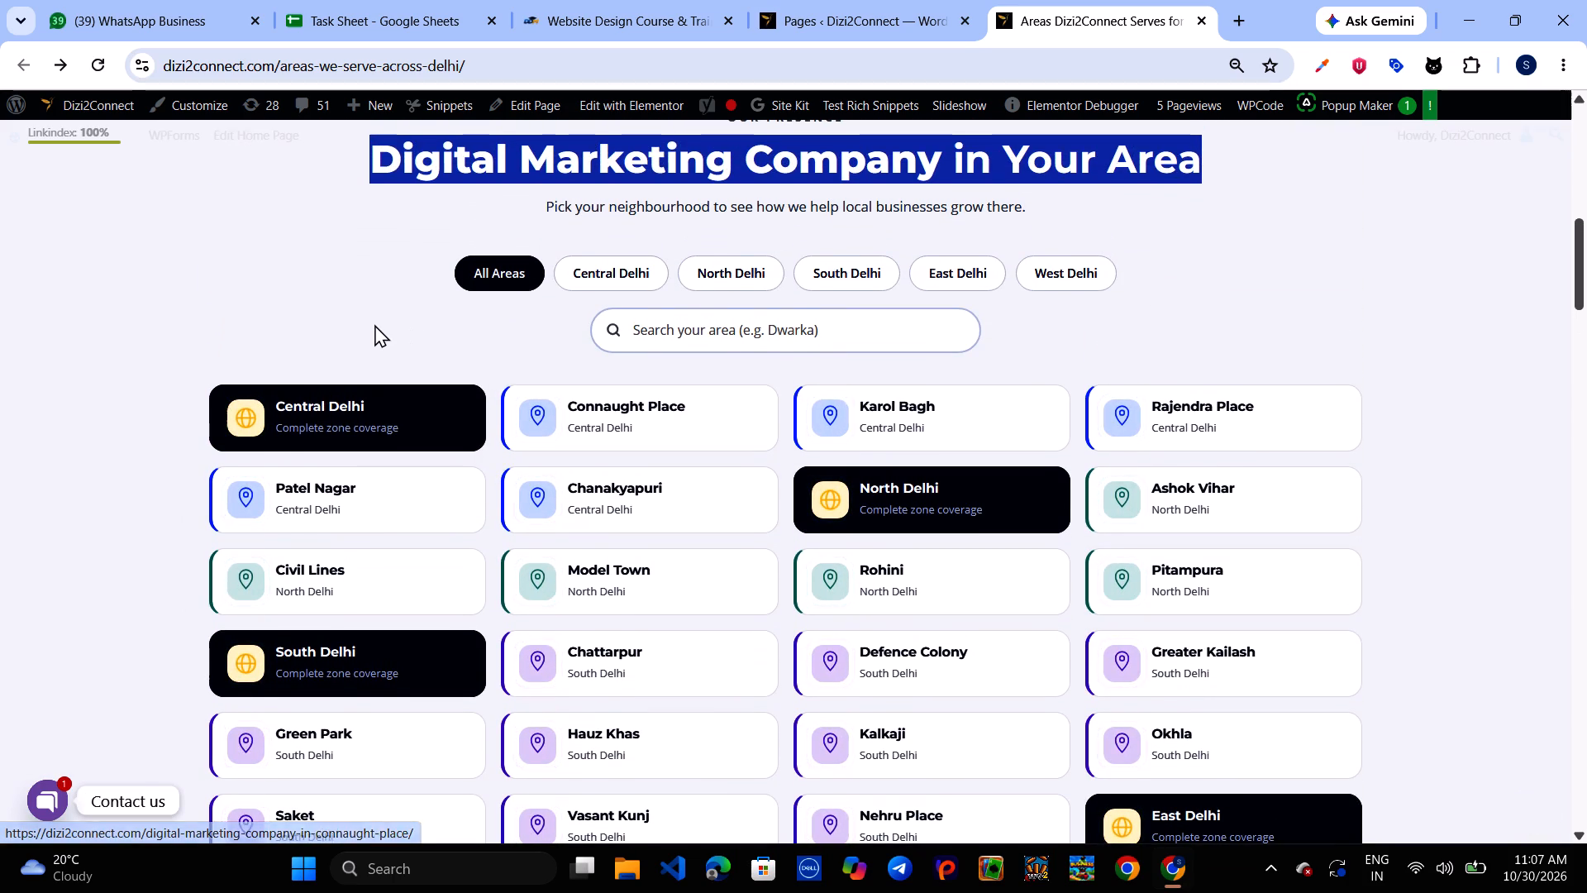
pyautogui.scroll(-2, 374, 324)
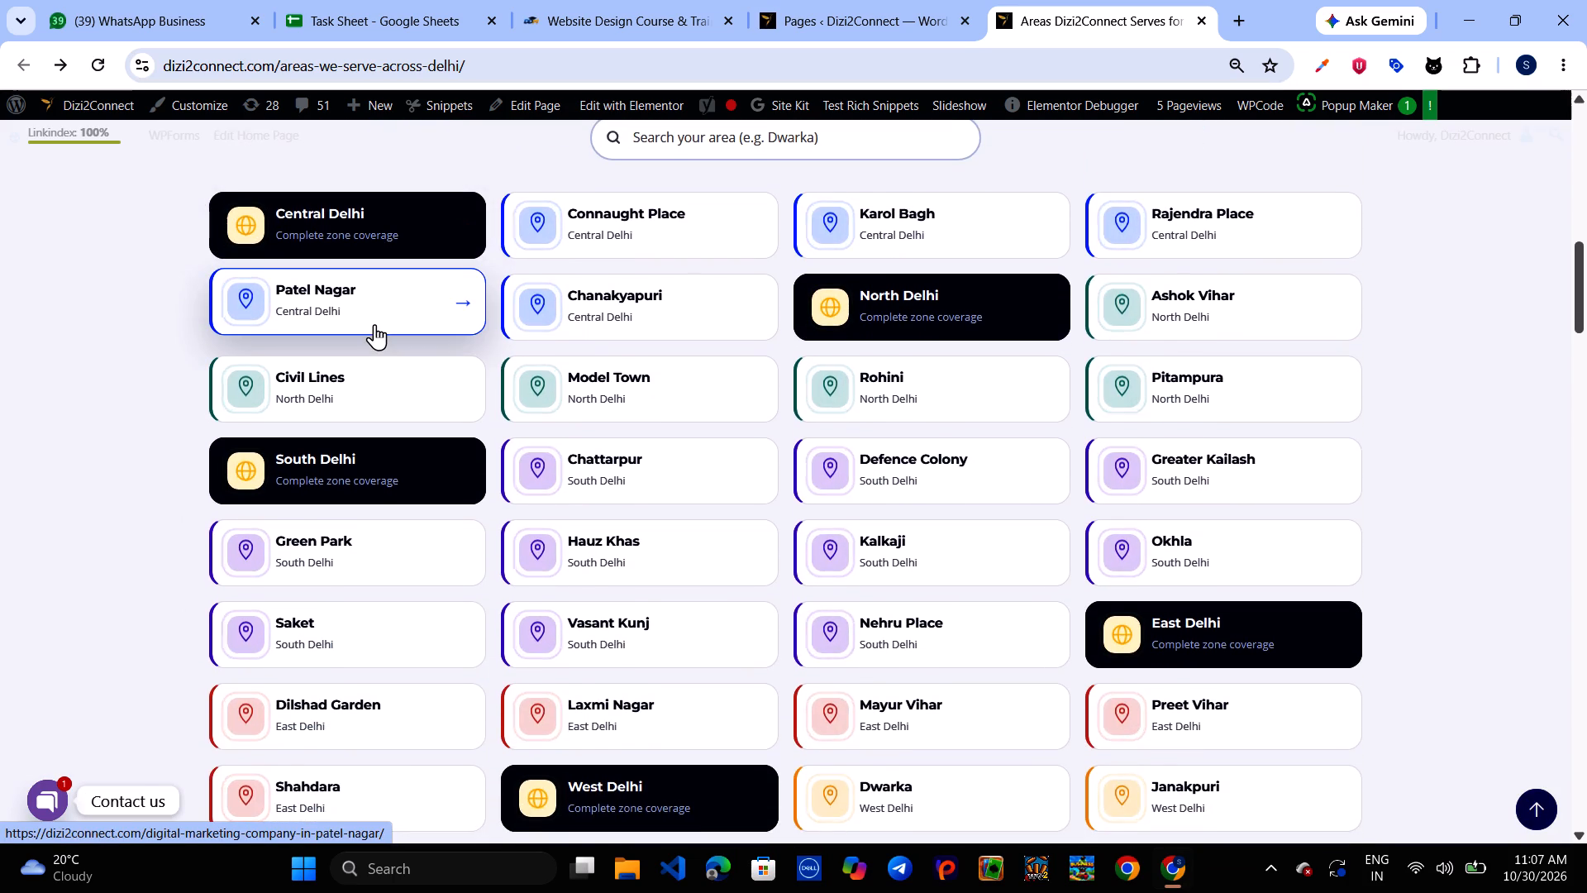
pyautogui.scroll(-4, 374, 324)
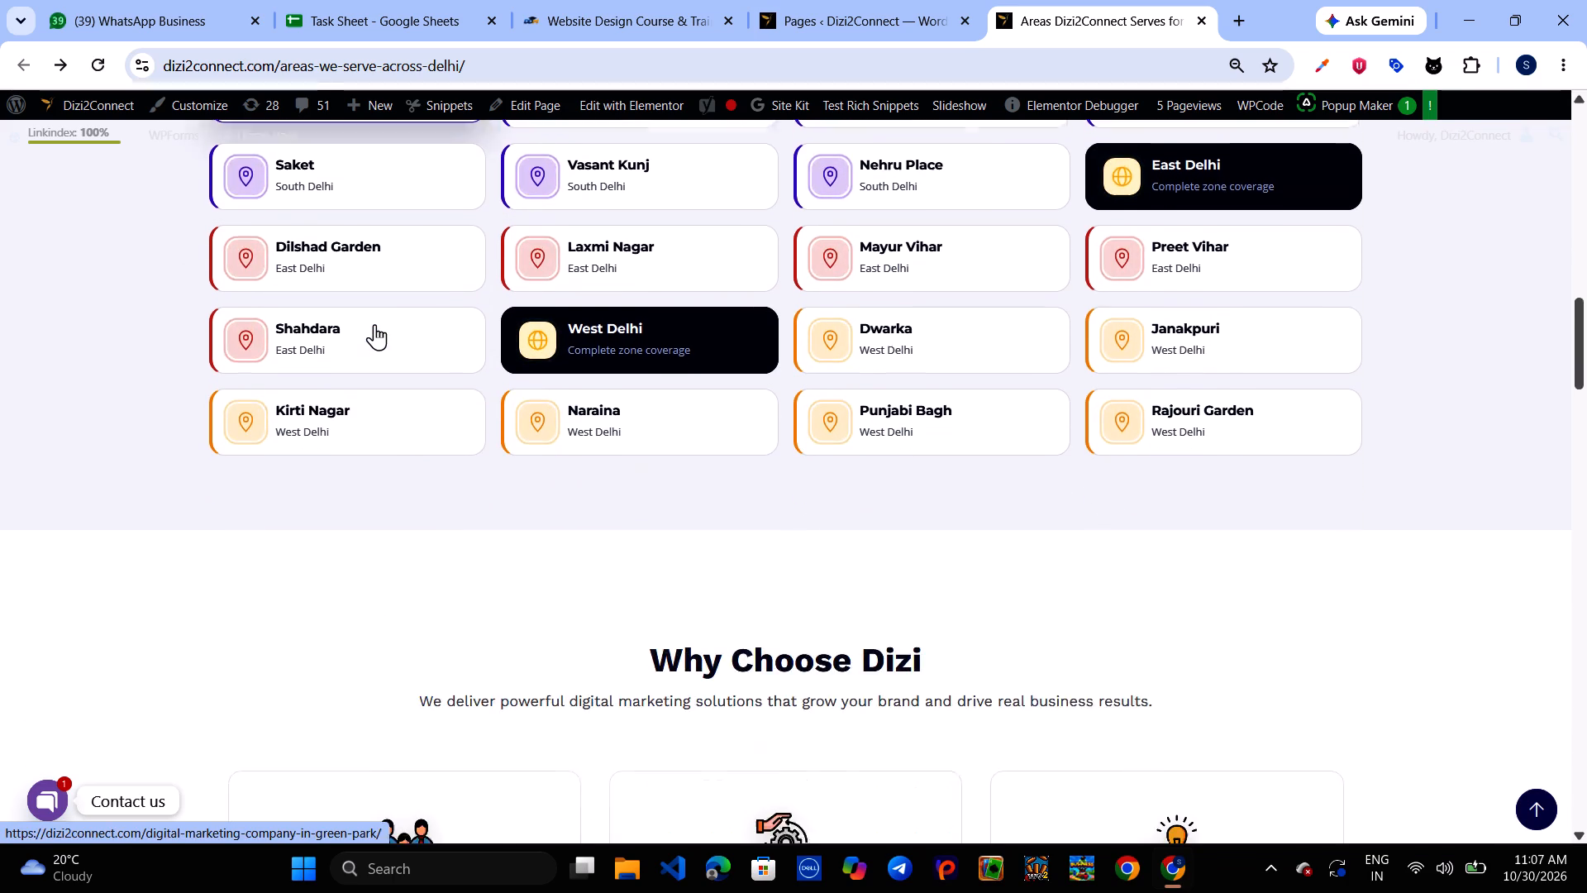
pyautogui.scroll(3, 374, 324)
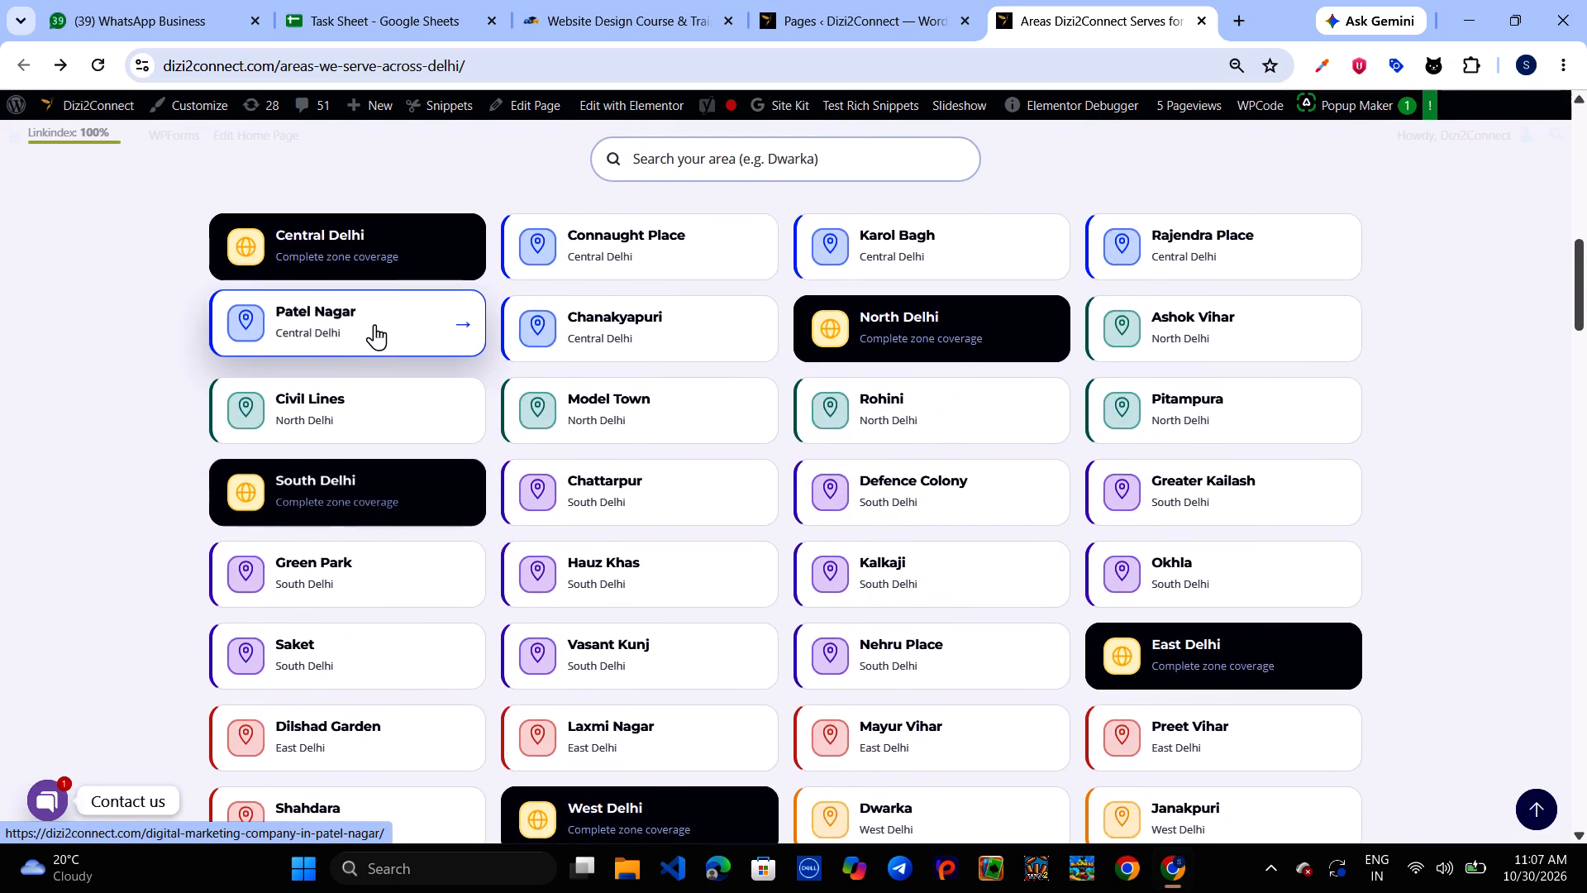
pyautogui.scroll(1, 374, 324)
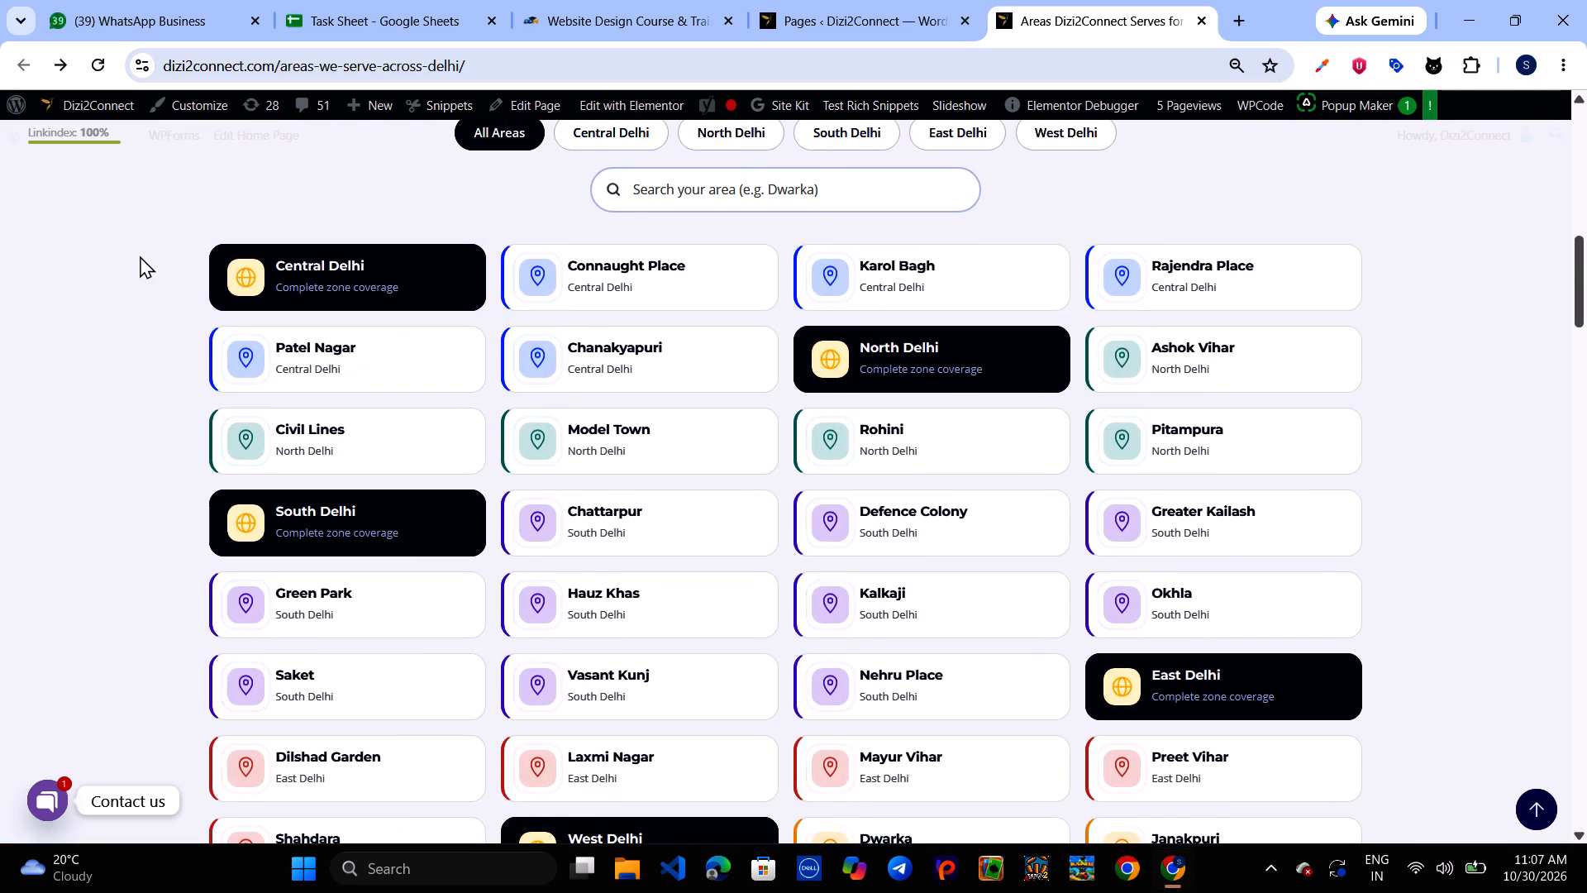
pyautogui.scroll(2, 139, 258)
pyautogui.click(292, 279)
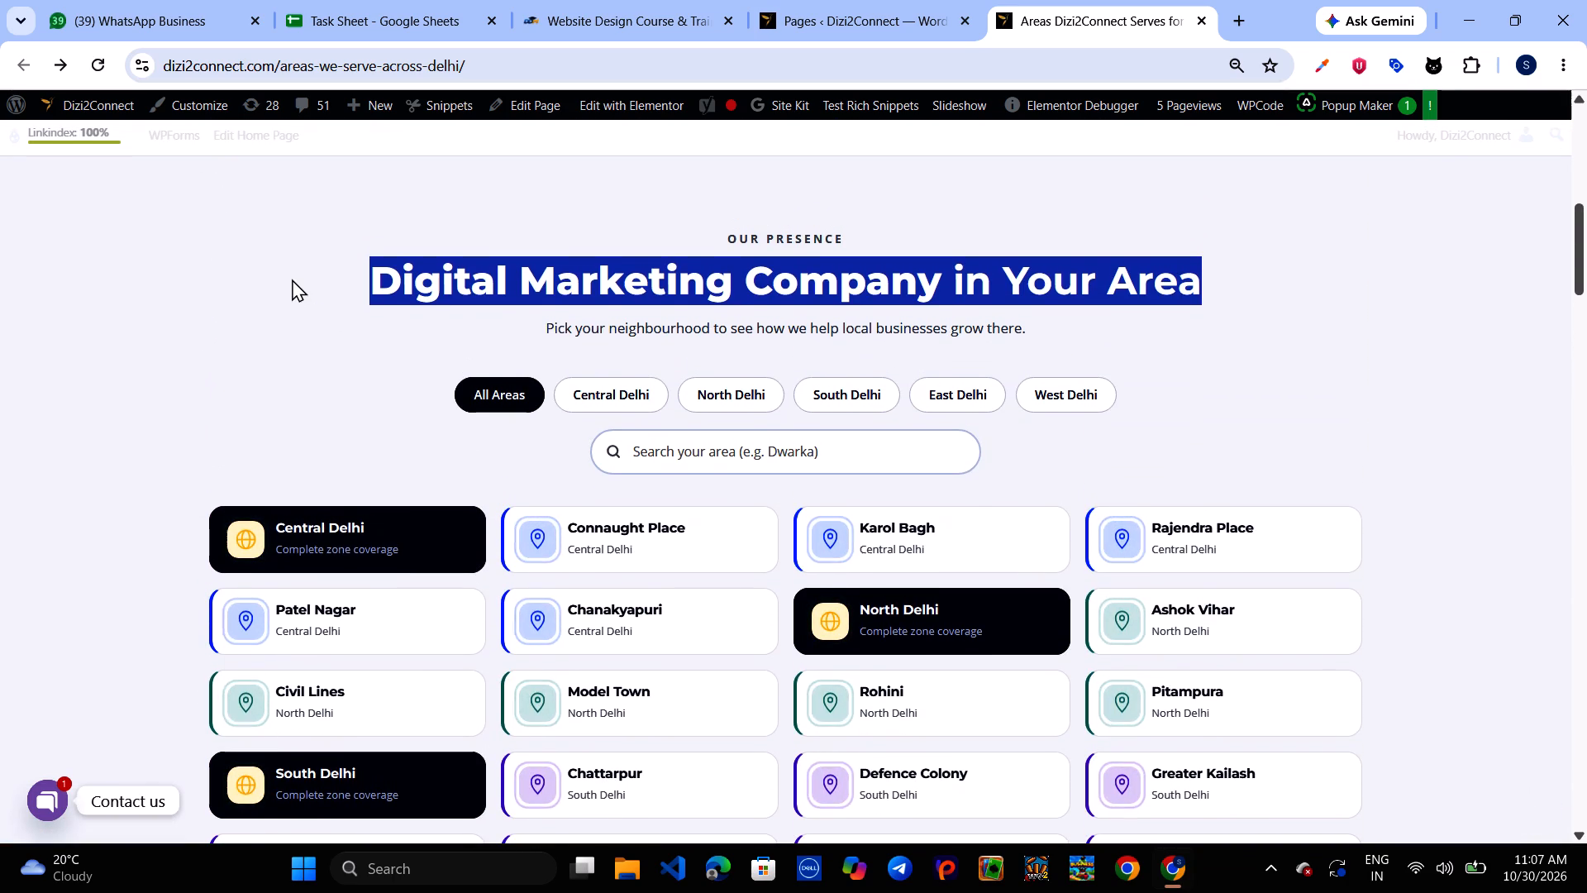
pyautogui.scroll(-2, 334, 324)
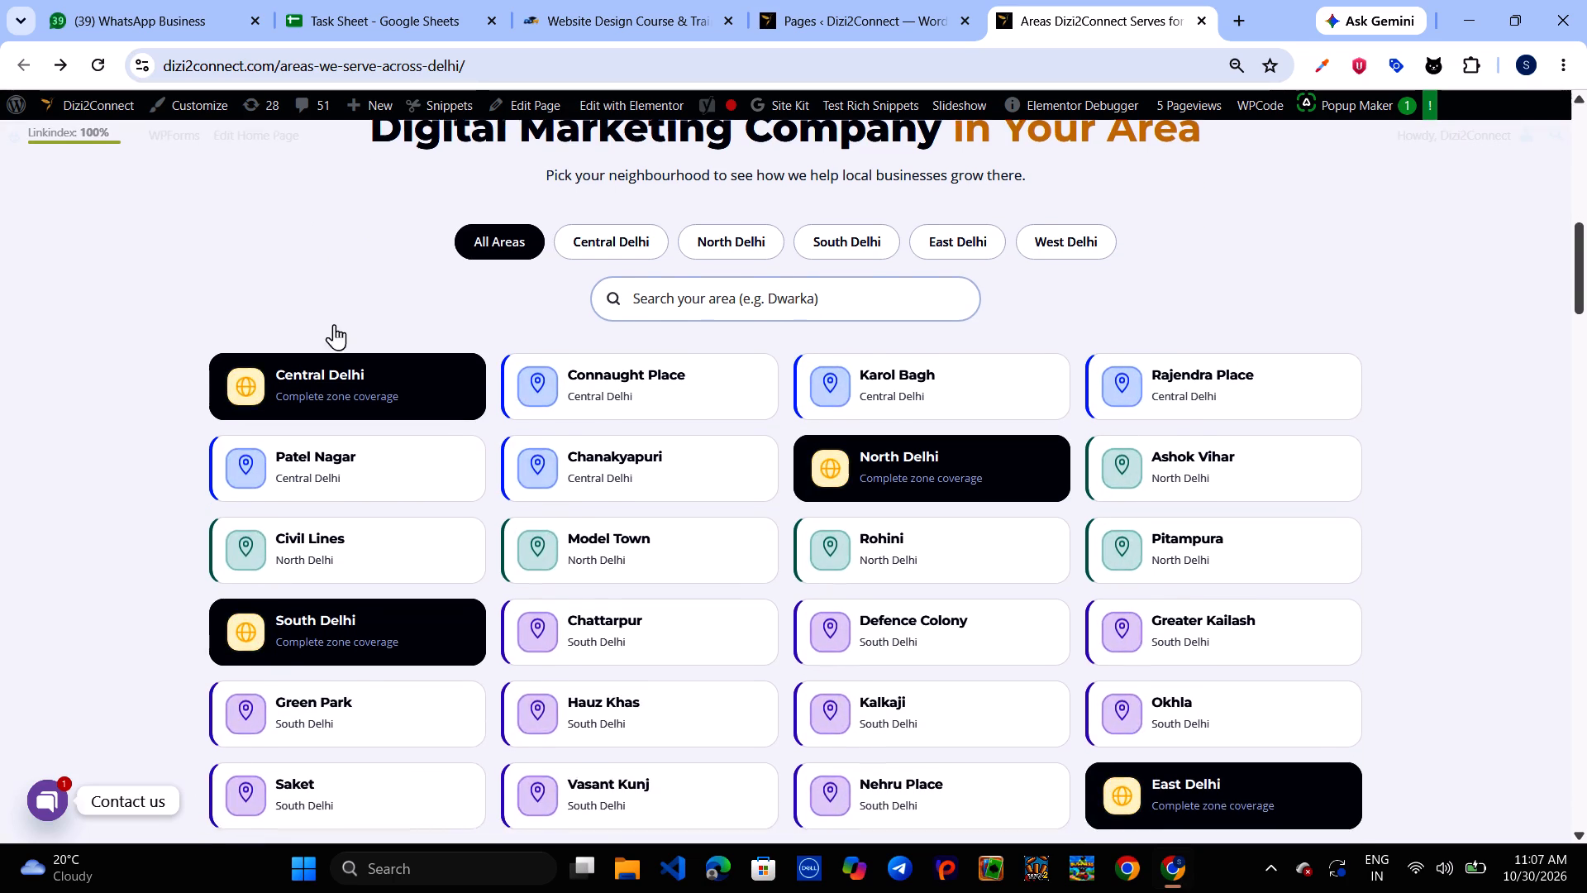
pyautogui.scroll(-1, 334, 324)
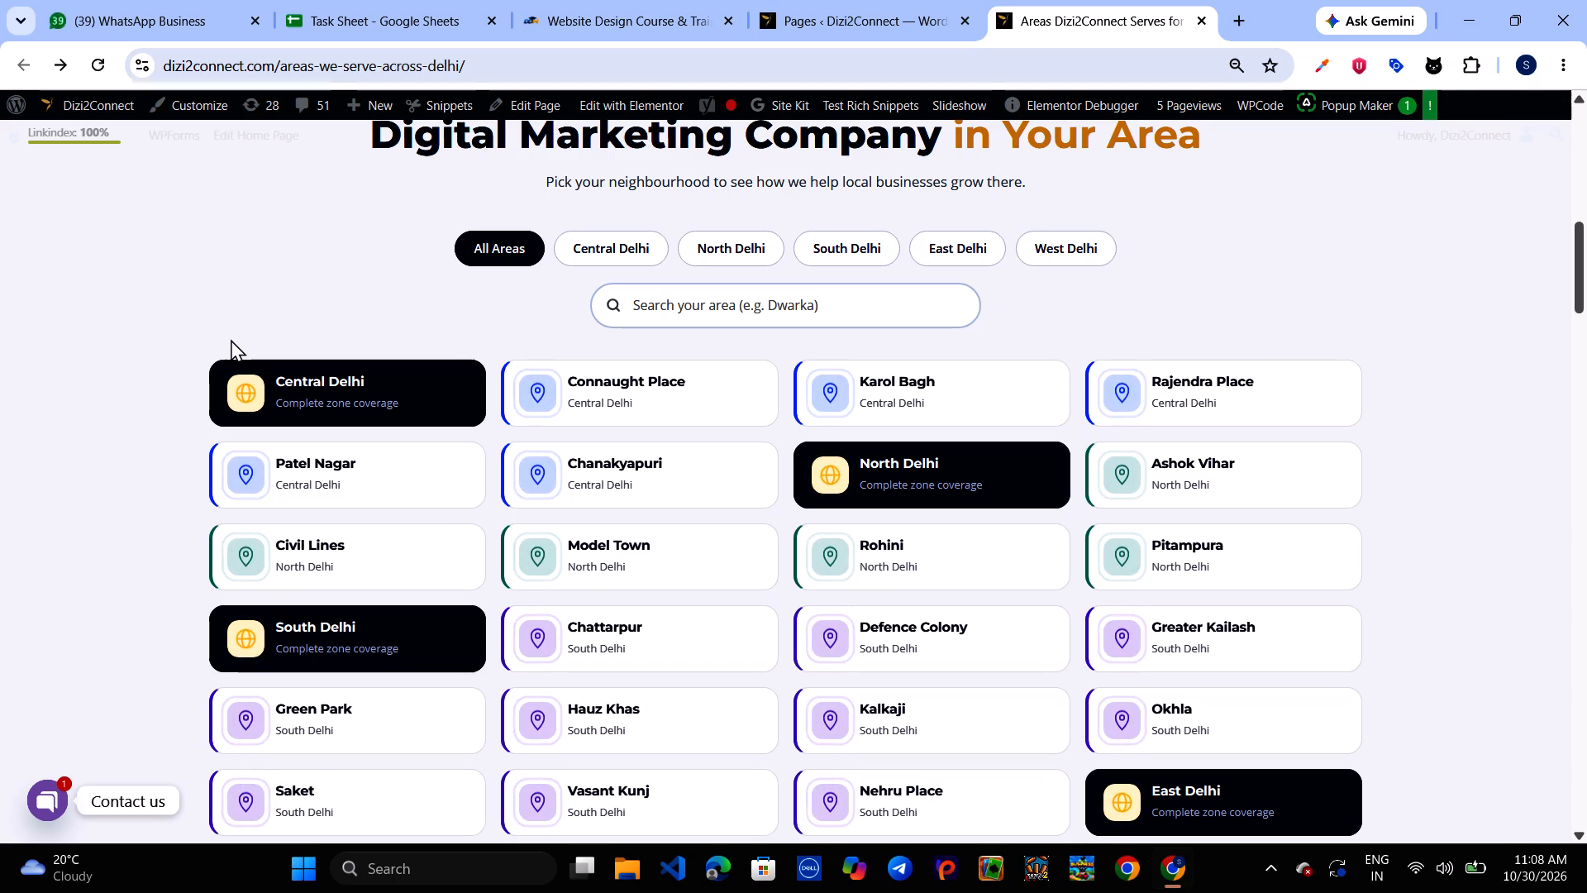
pyautogui.scroll(-3, 231, 339)
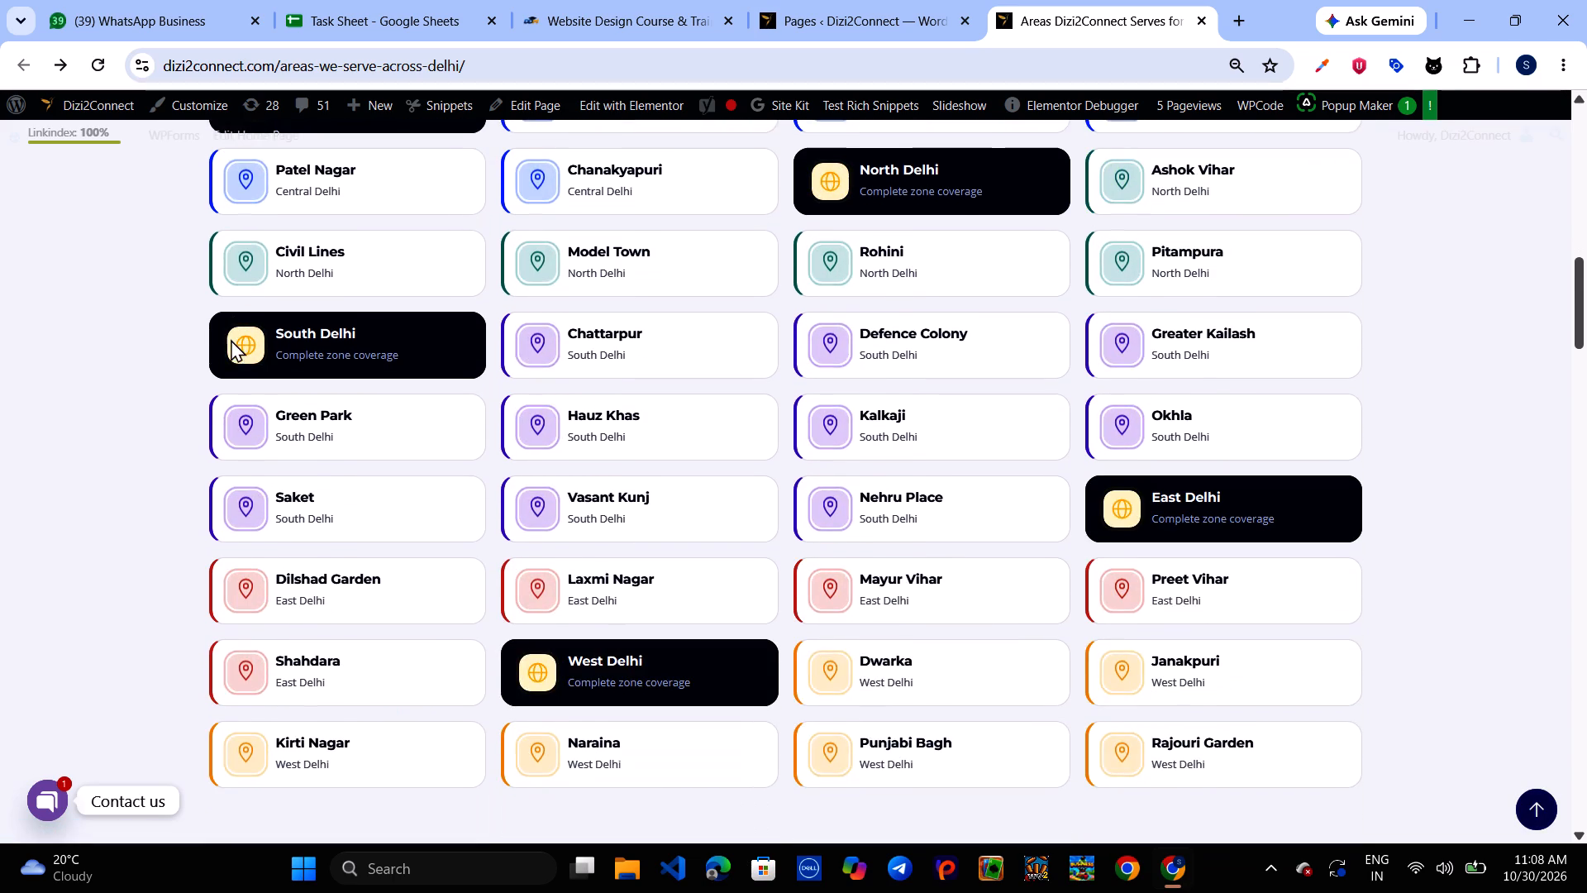
pyautogui.scroll(-2, 231, 339)
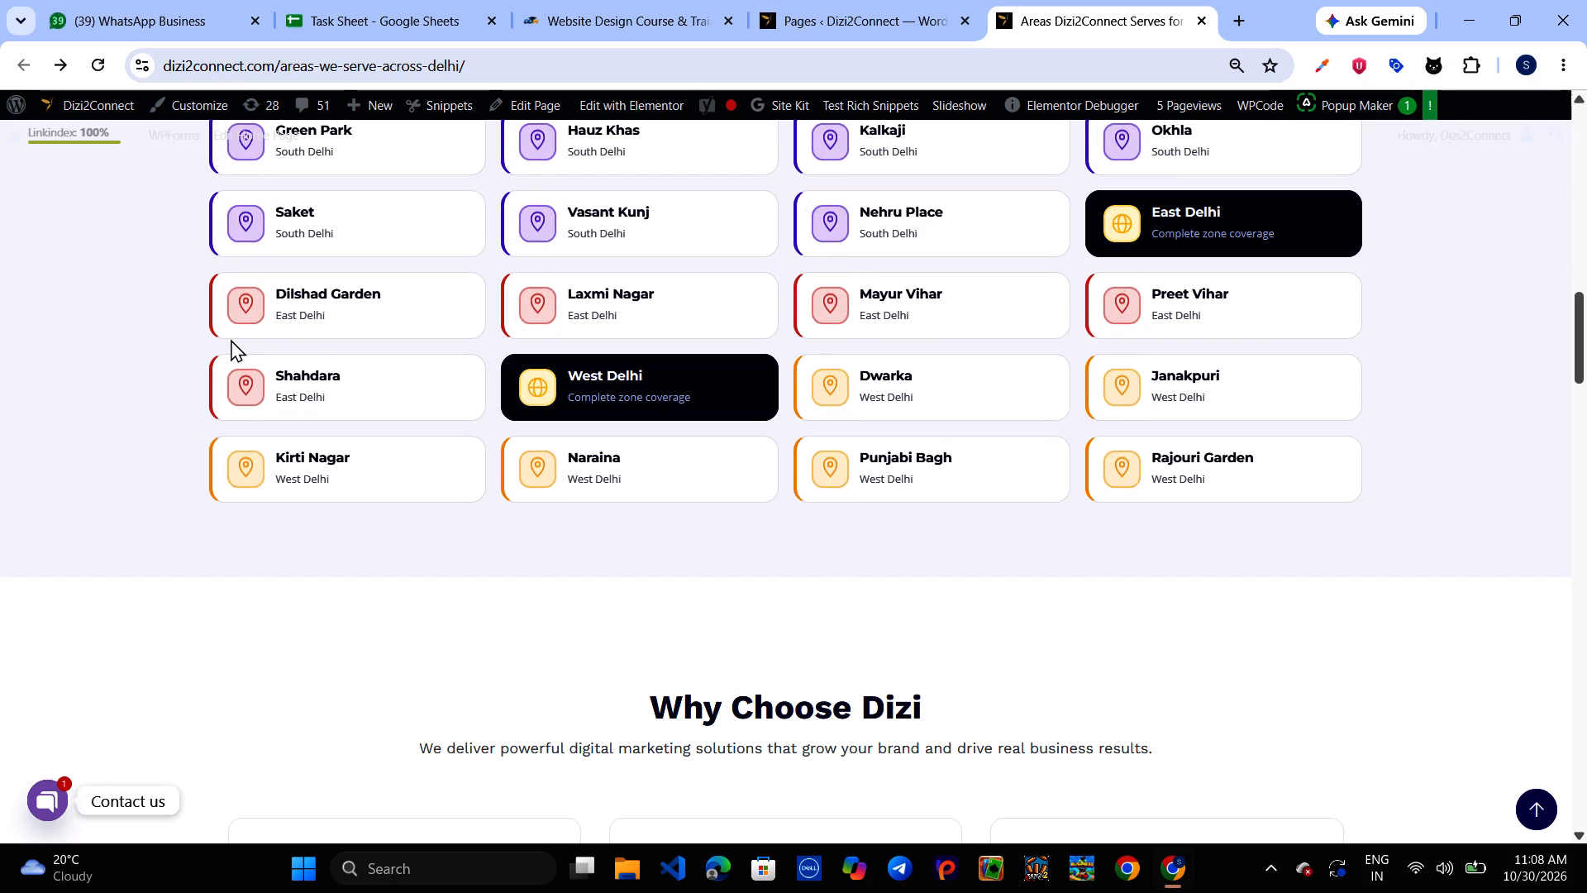
pyautogui.click(231, 339)
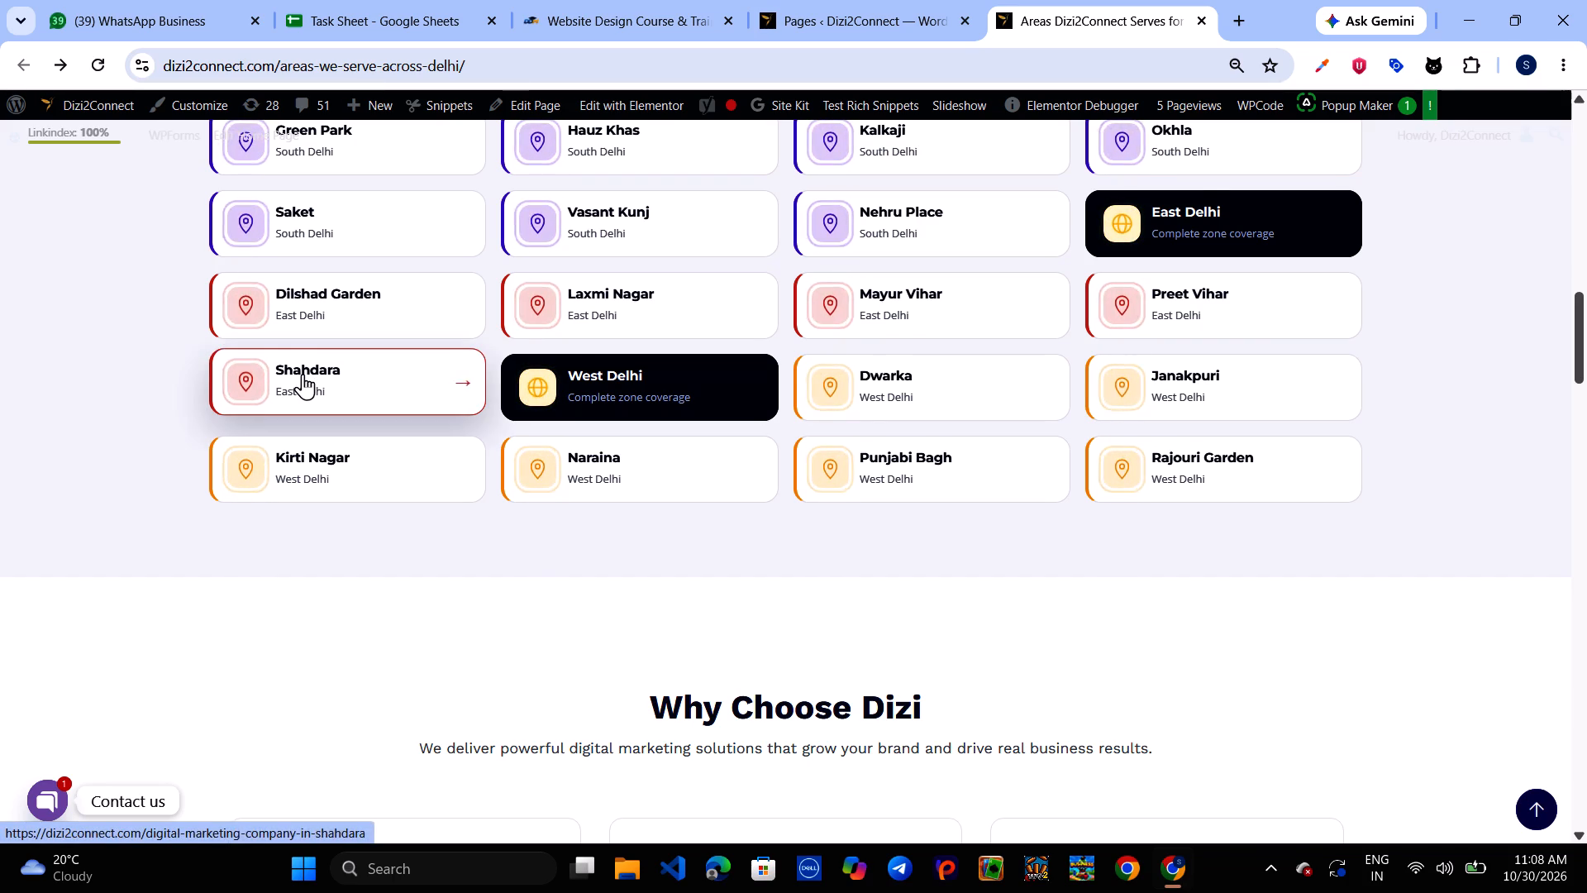
pyautogui.scroll(4, 303, 374)
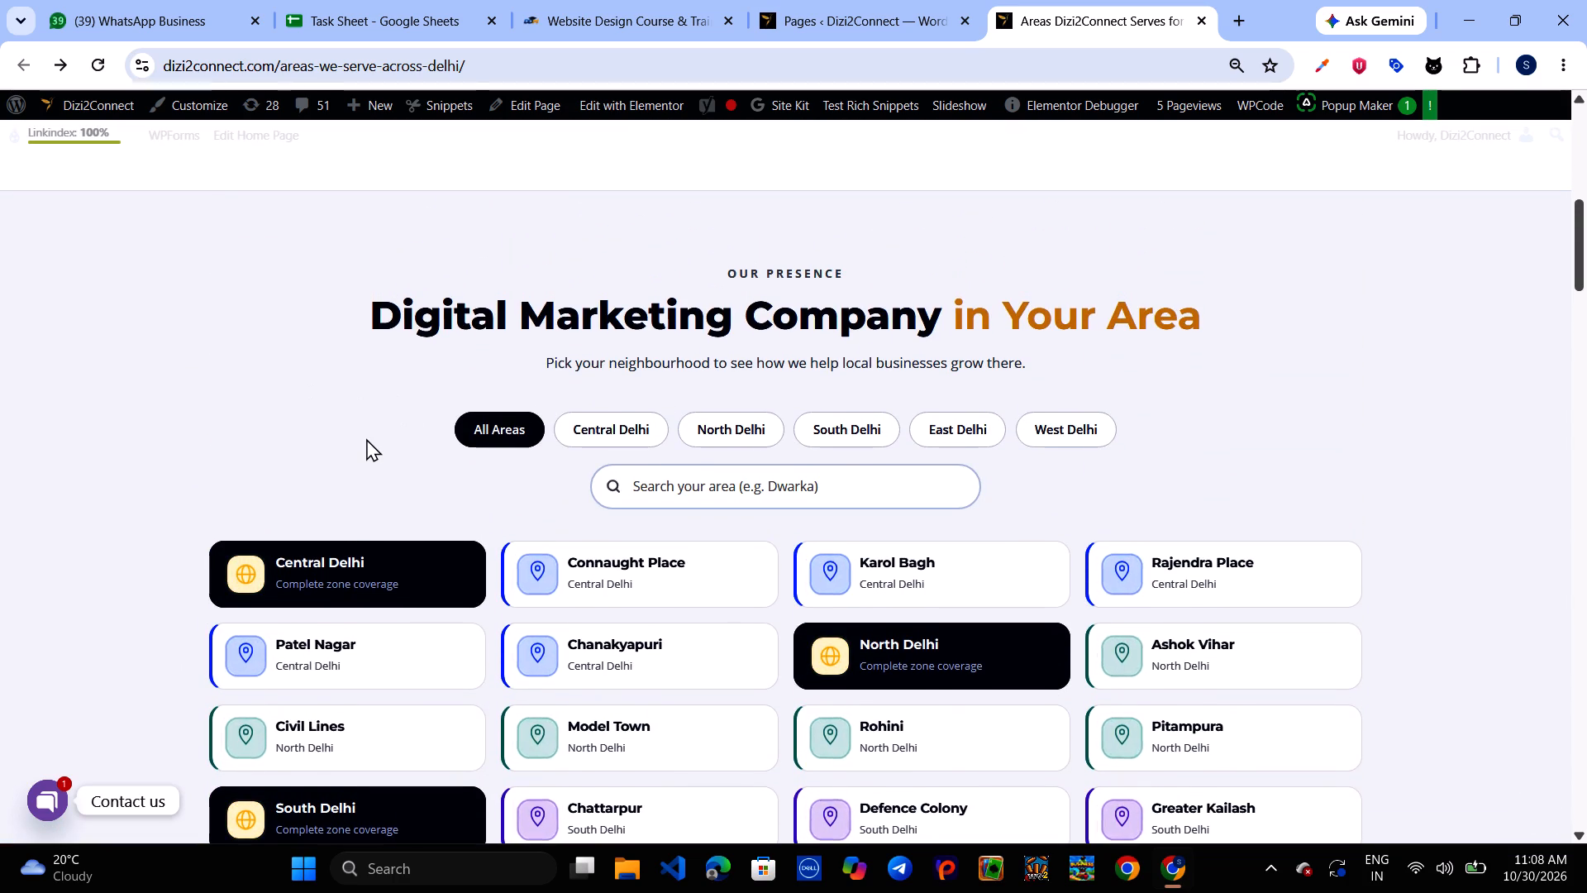
pyautogui.scroll(-1, 366, 438)
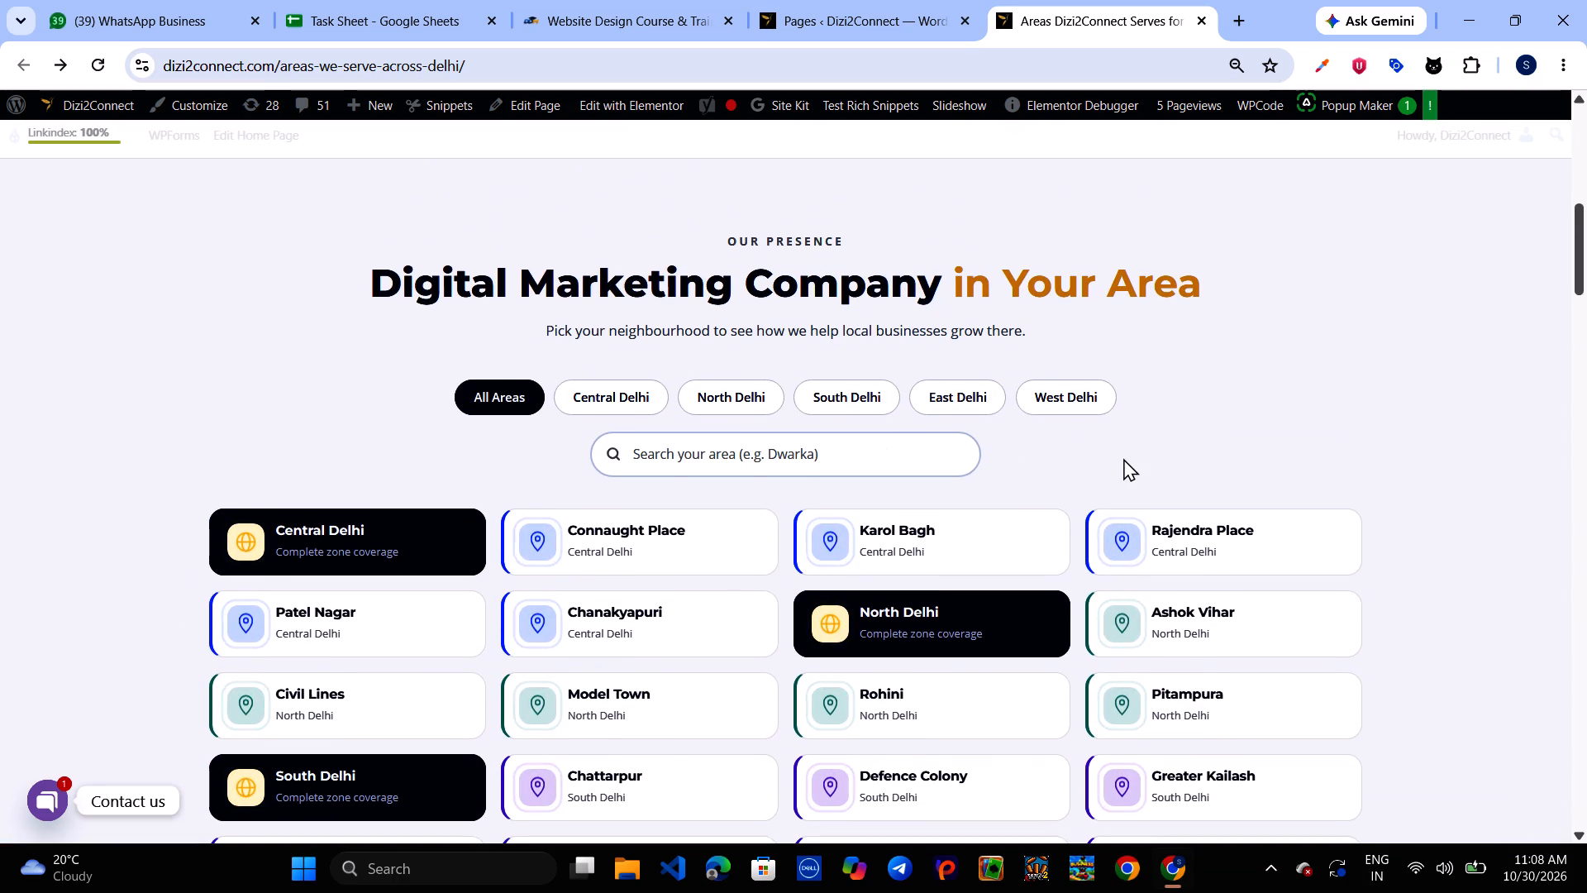
pyautogui.scroll(-4, 1123, 458)
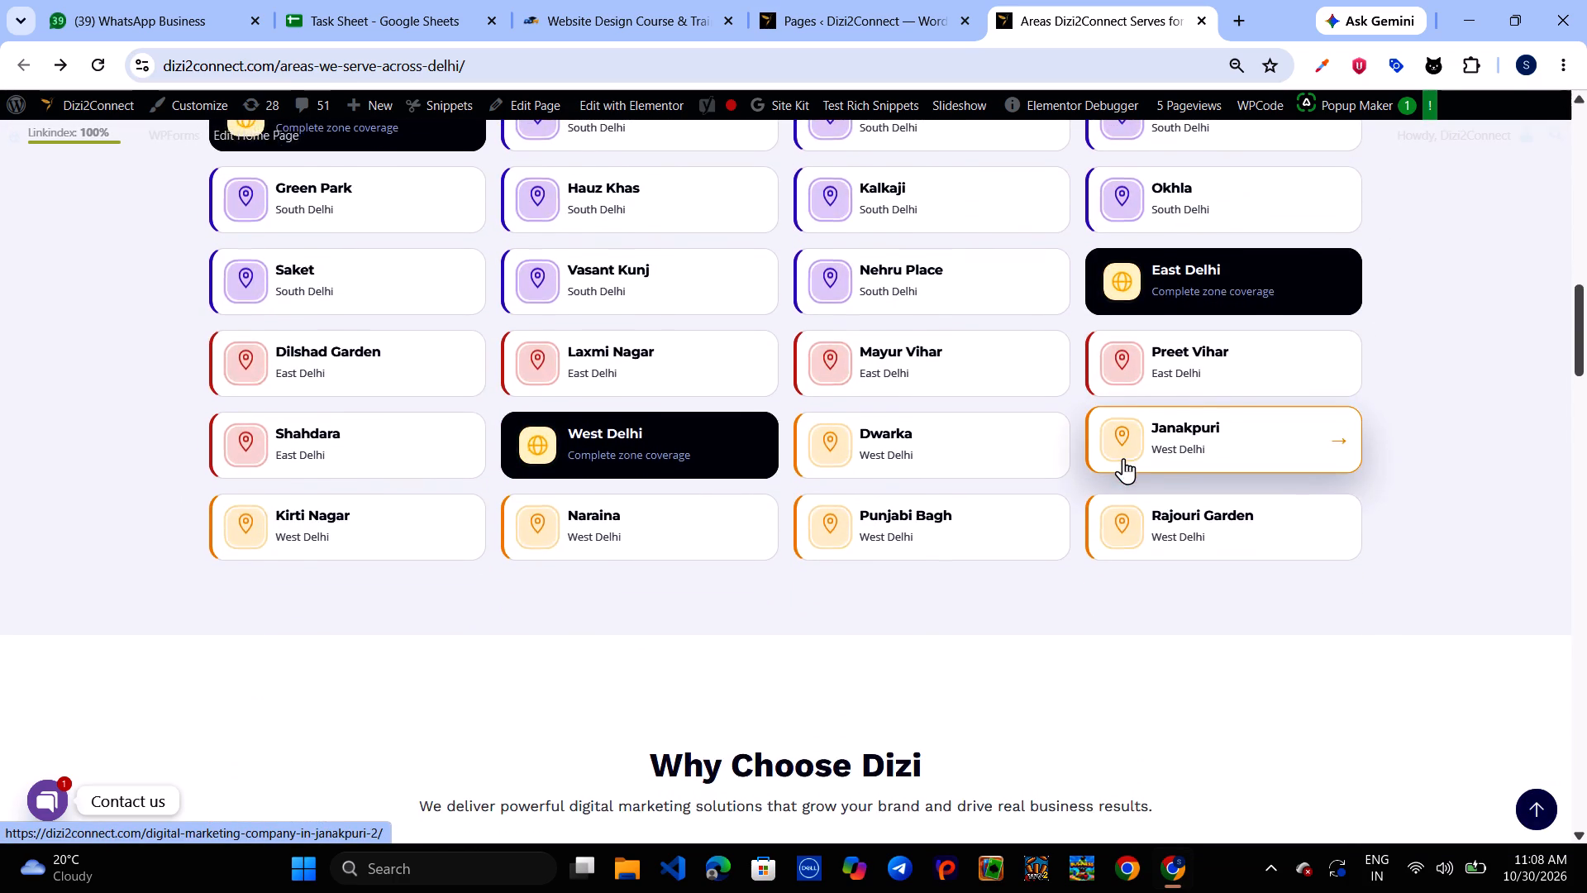
pyautogui.scroll(5, 1123, 458)
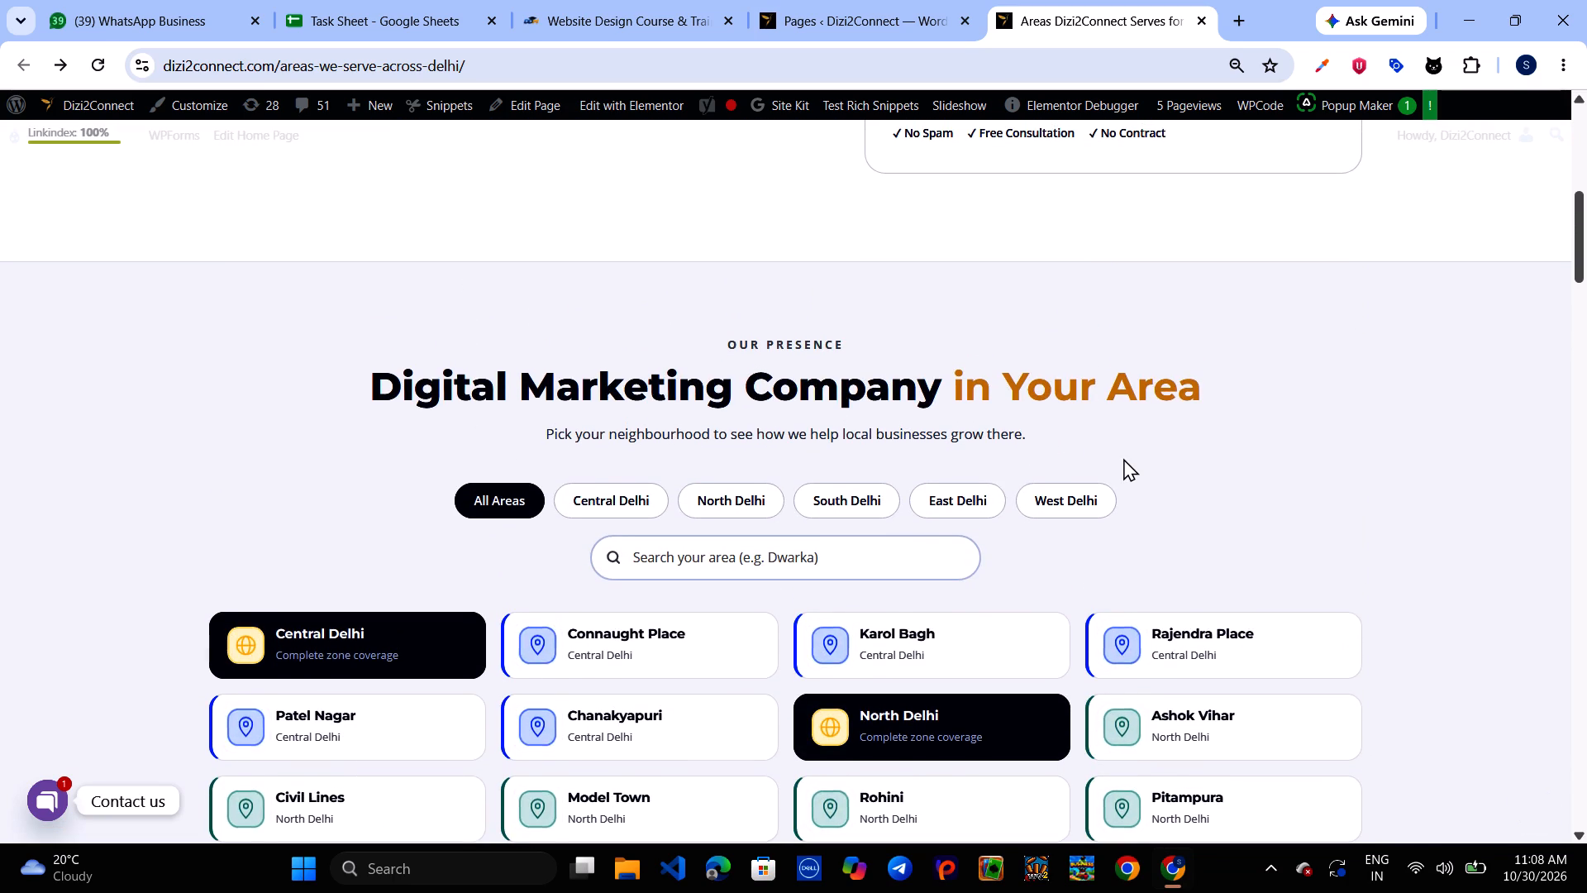
pyautogui.scroll(-2, 1123, 458)
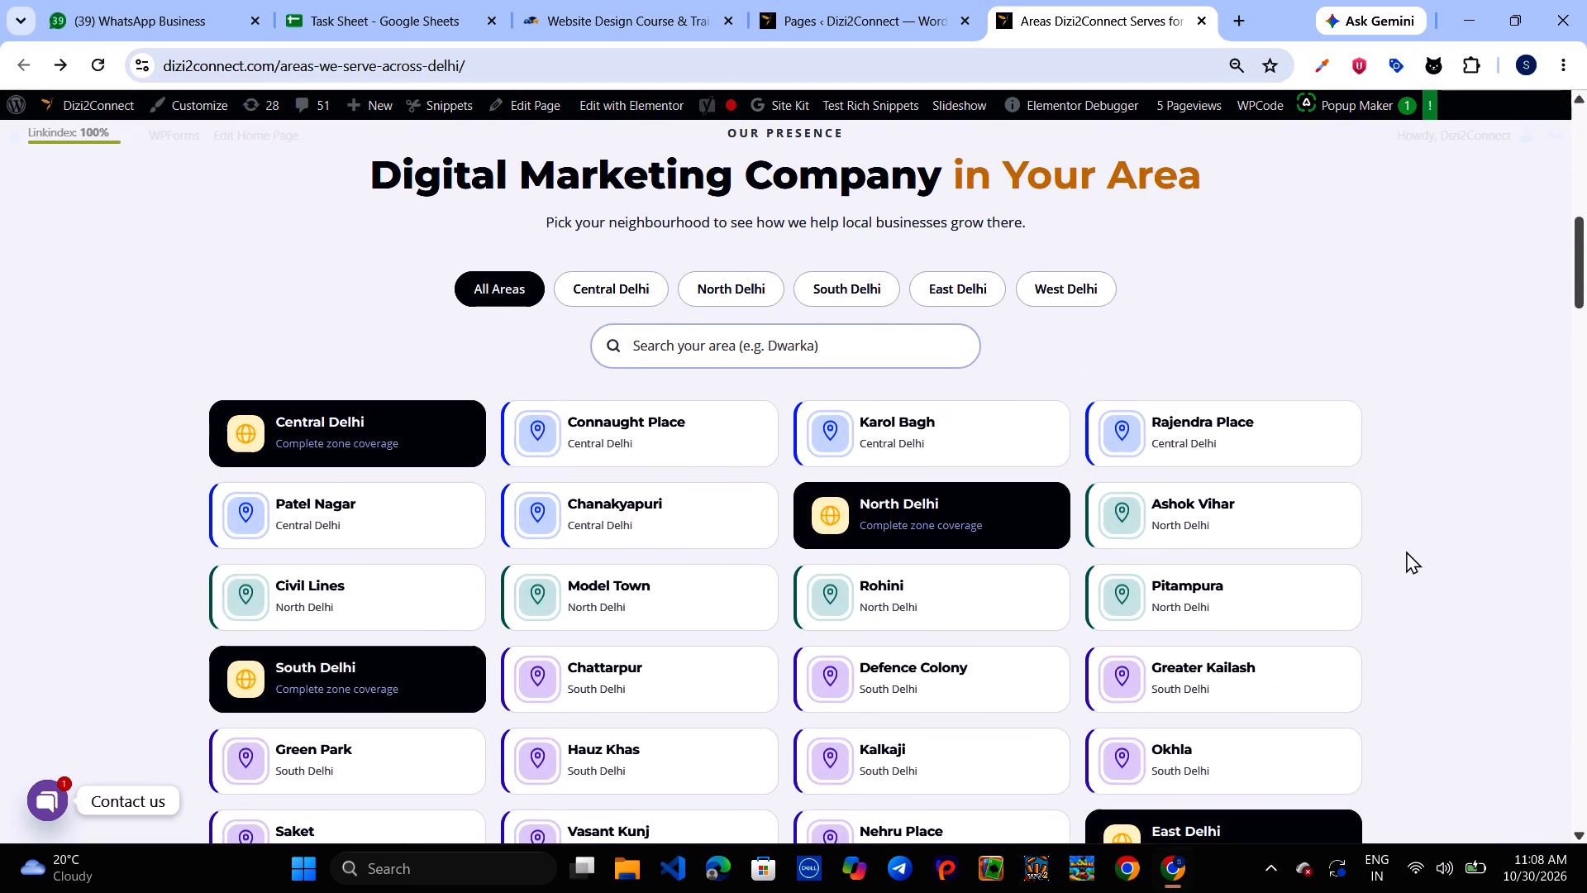
# Examine the full grid of Delhi area cards, from Central Delhi down to West Delhi, on the areas-we-serve page.
pyautogui.scroll(-3, 1406, 551)
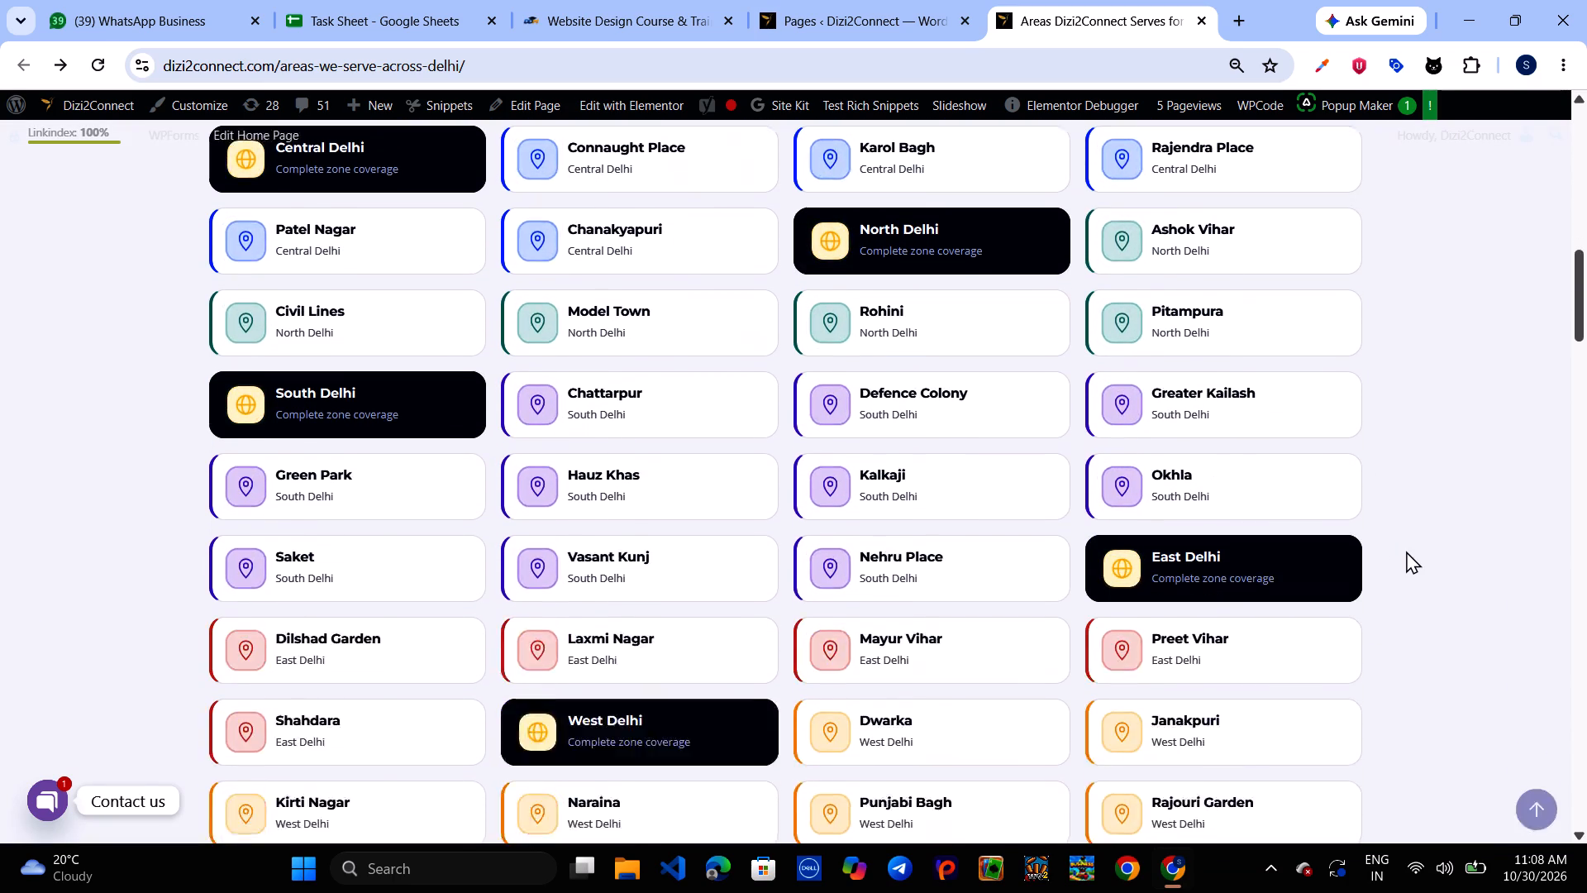
pyautogui.scroll(-2, 1406, 551)
pyautogui.scroll(4, 1406, 551)
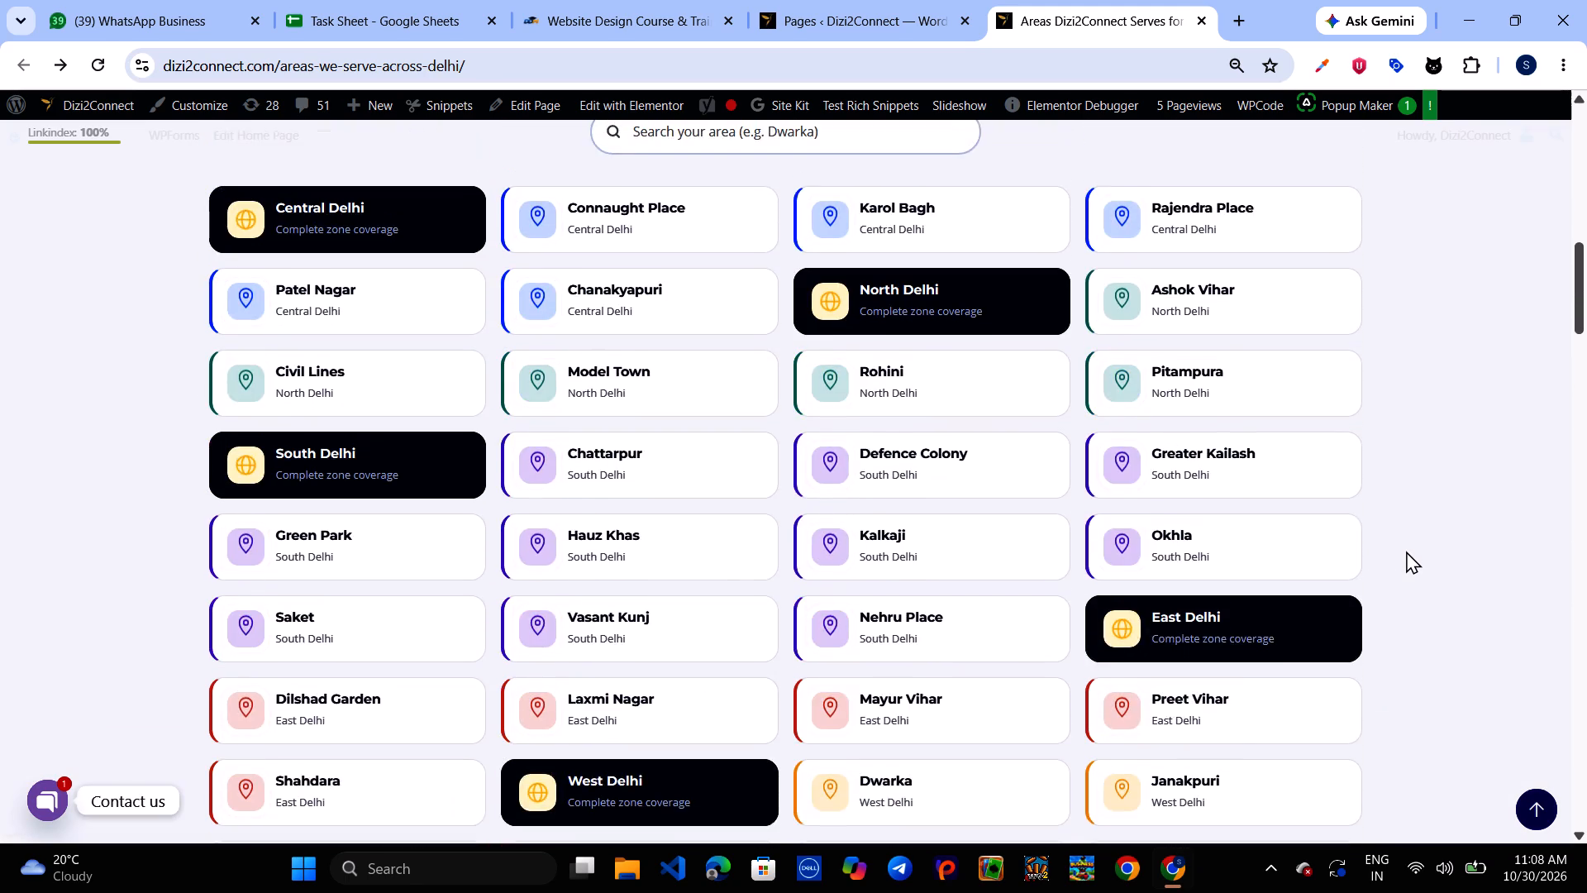
pyautogui.scroll(1, 1406, 551)
pyautogui.scroll(-3, 1406, 551)
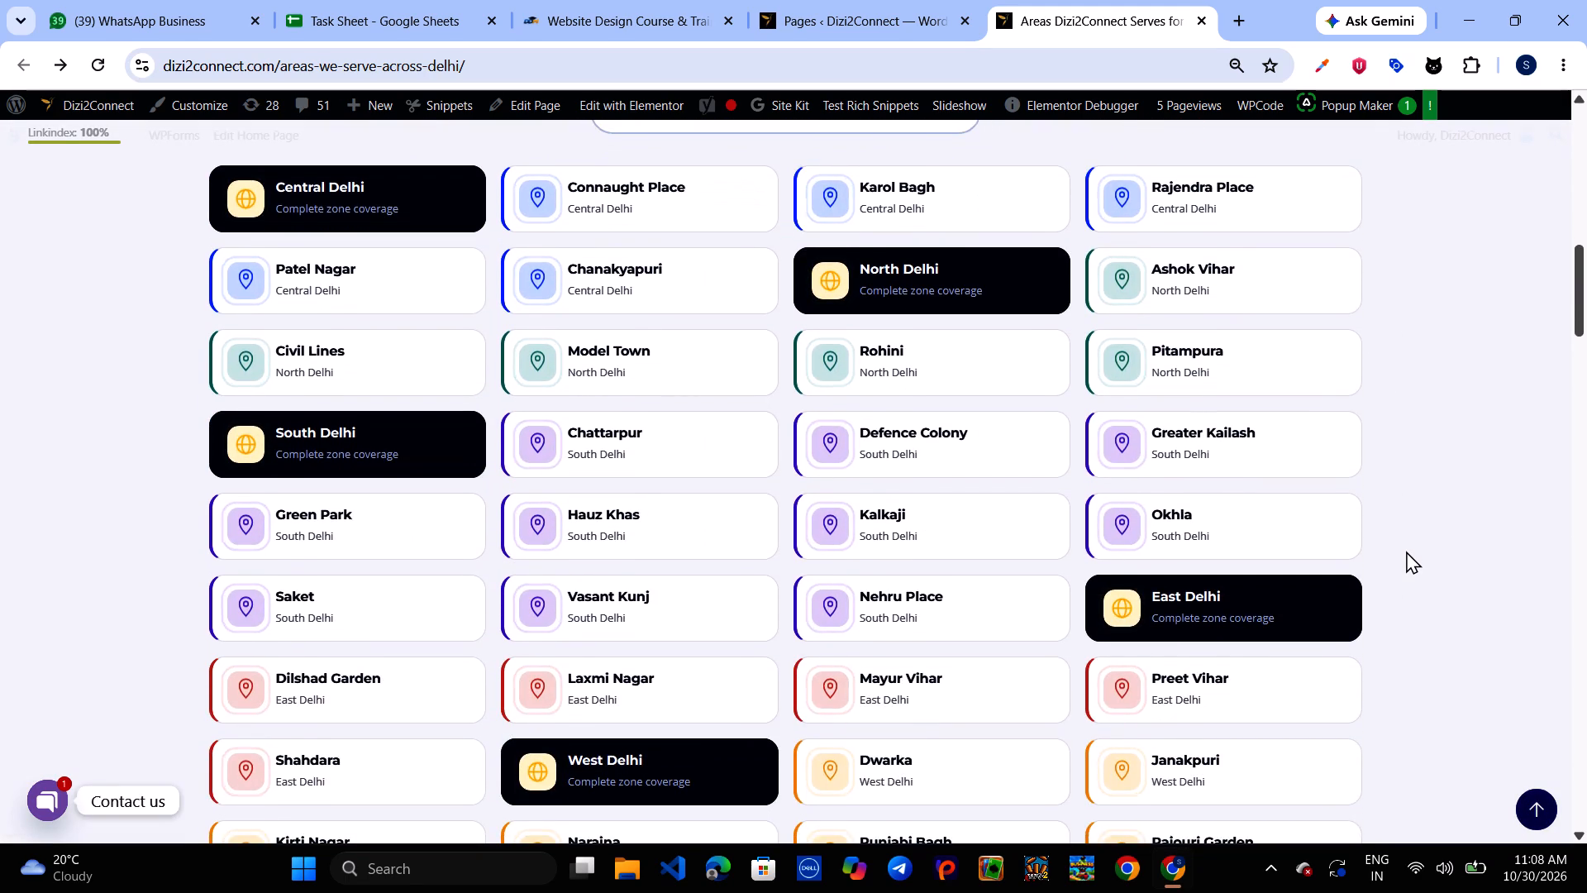
pyautogui.scroll(-4, 1406, 551)
pyautogui.scroll(1, 1406, 551)
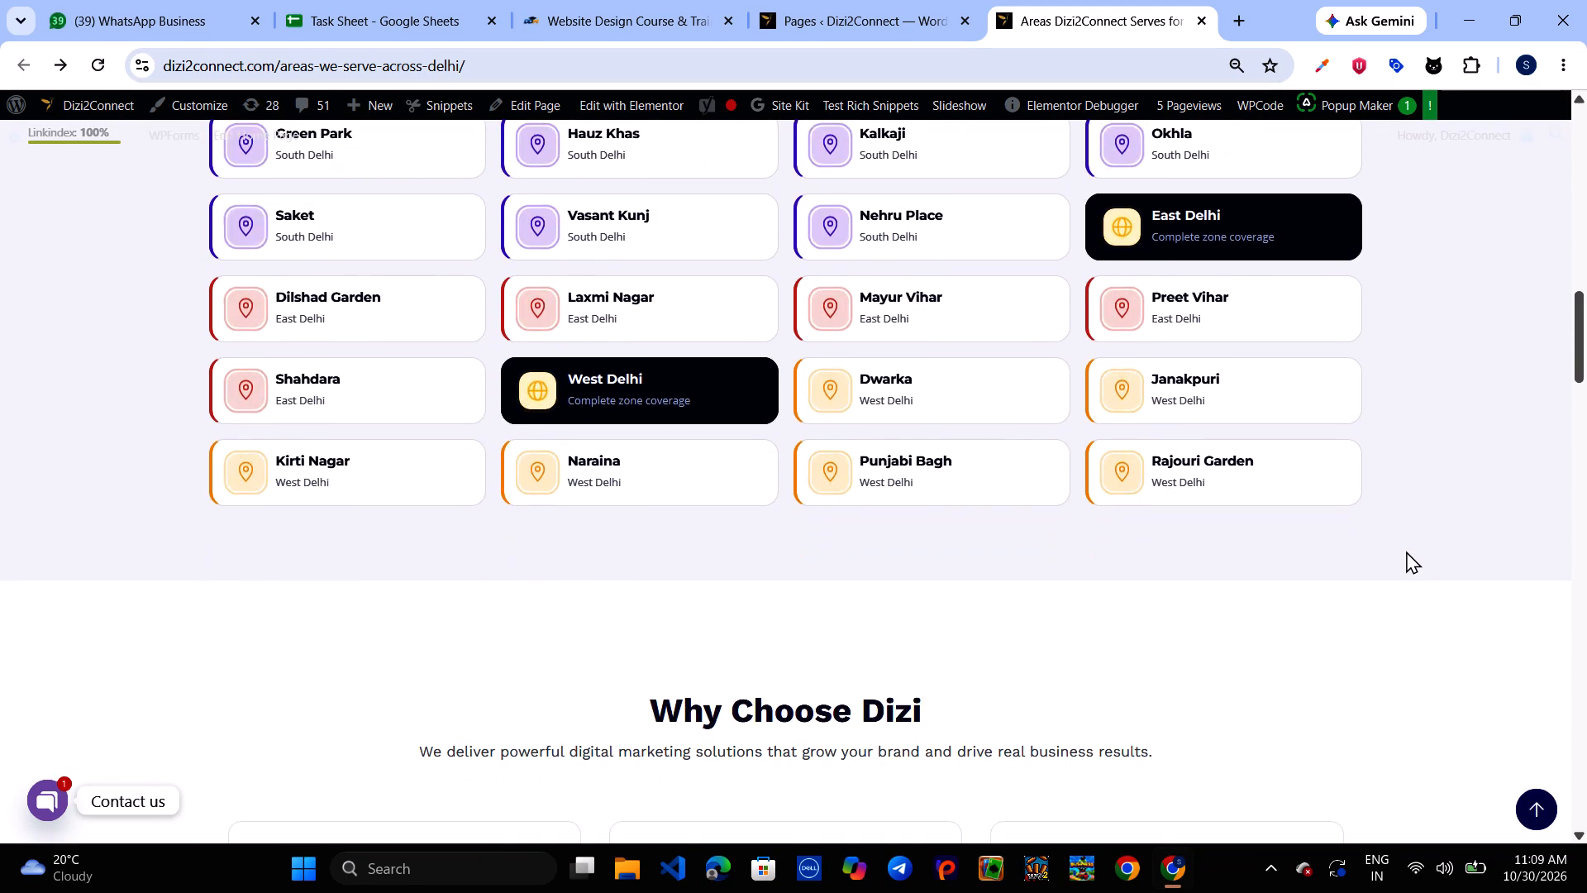
pyautogui.scroll(3, 1406, 551)
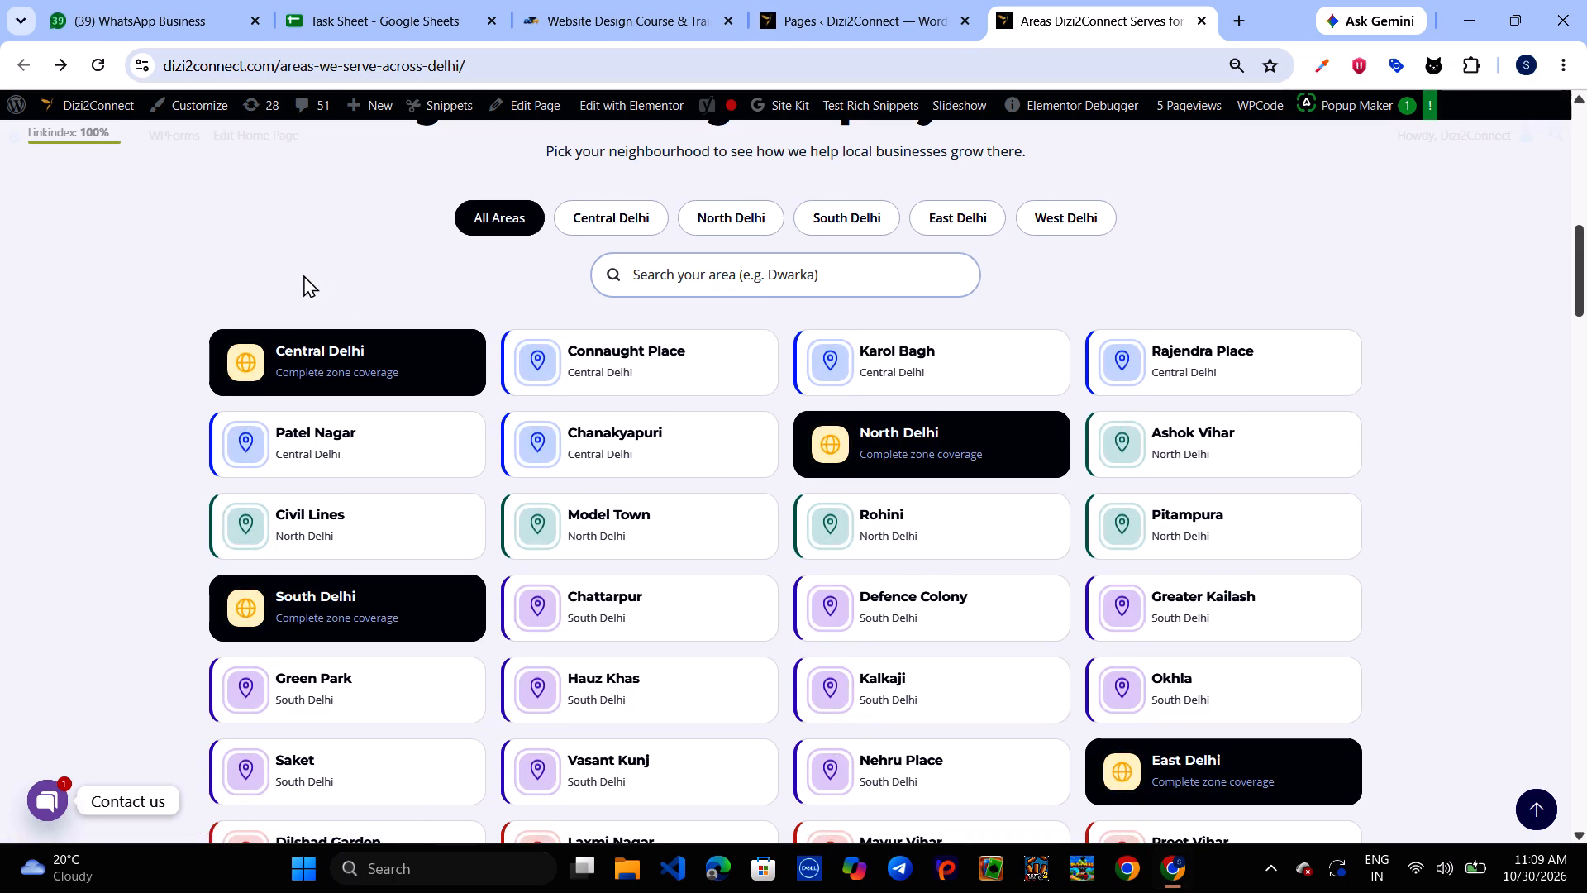
pyautogui.scroll(-2, 303, 275)
pyautogui.scroll(3, 303, 275)
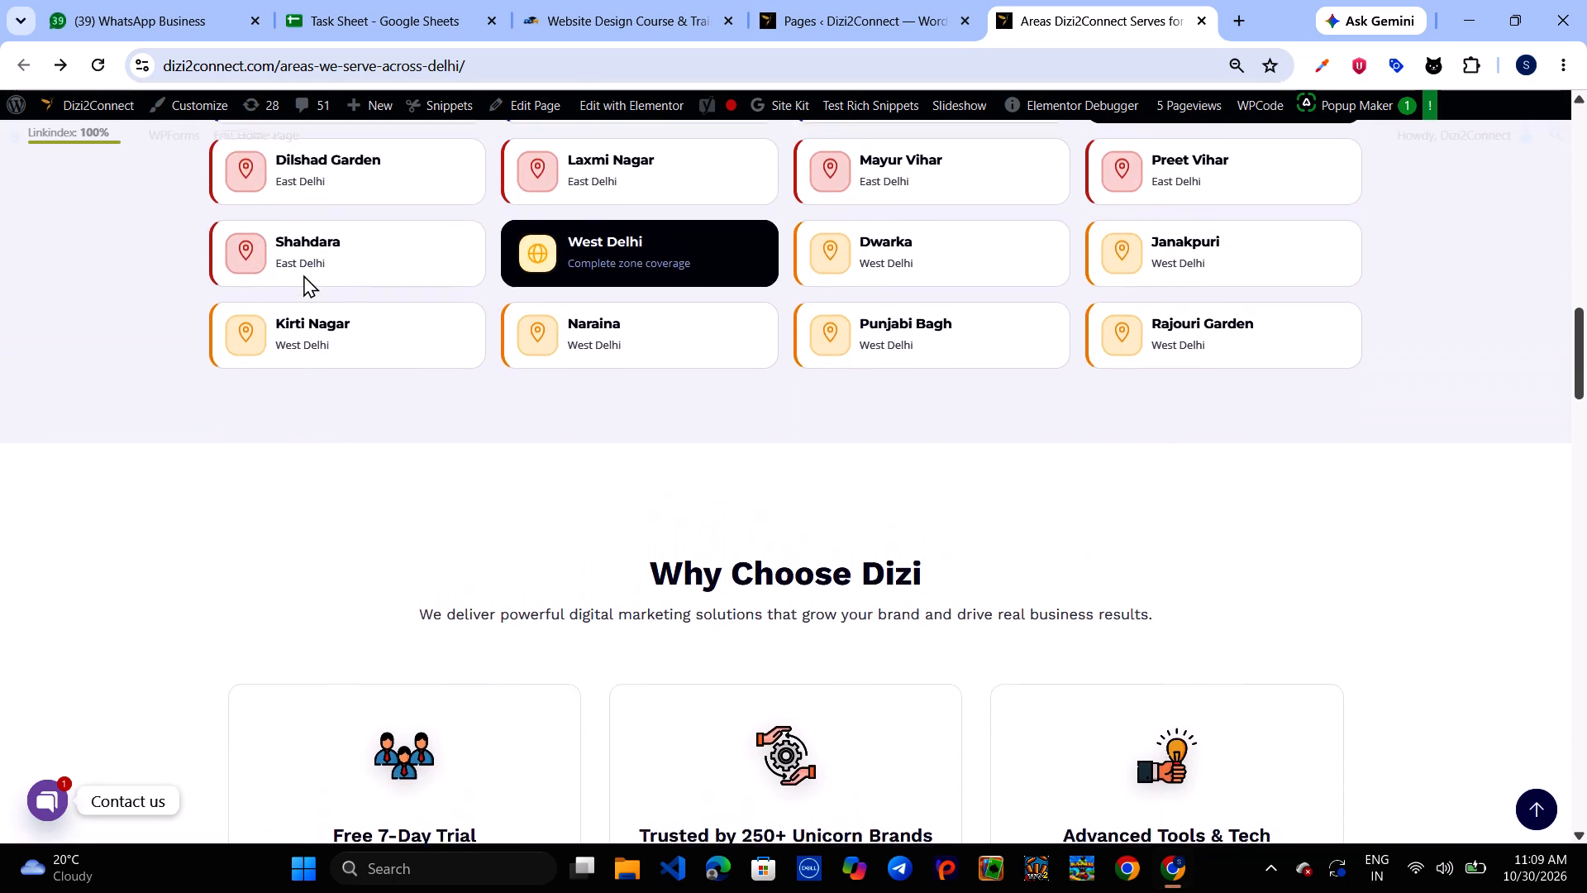
pyautogui.scroll(3, 303, 275)
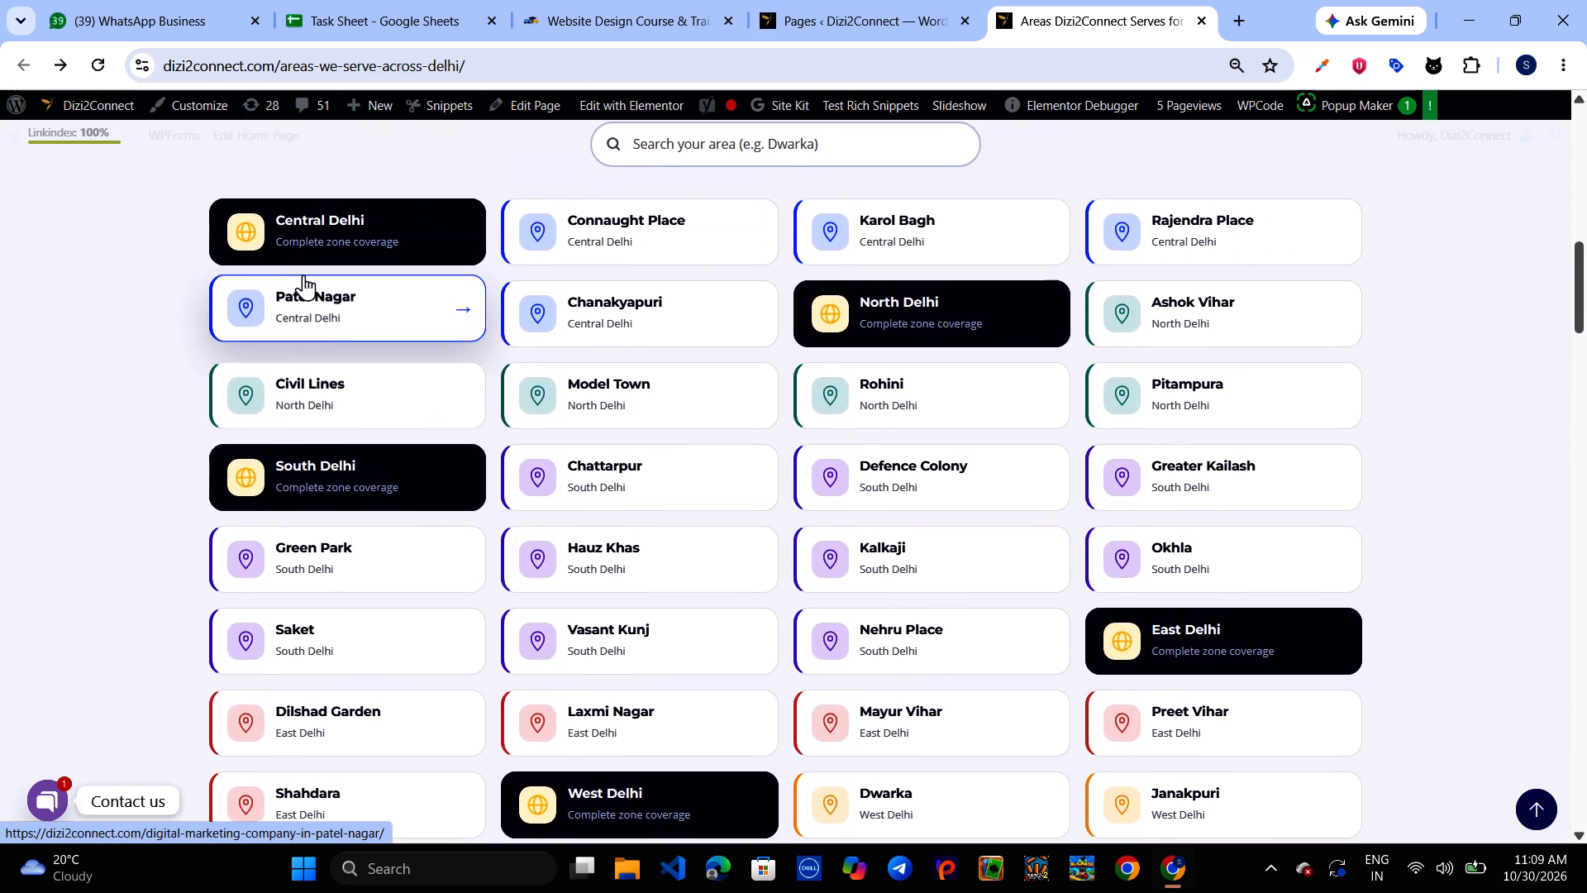
pyautogui.scroll(1, 303, 275)
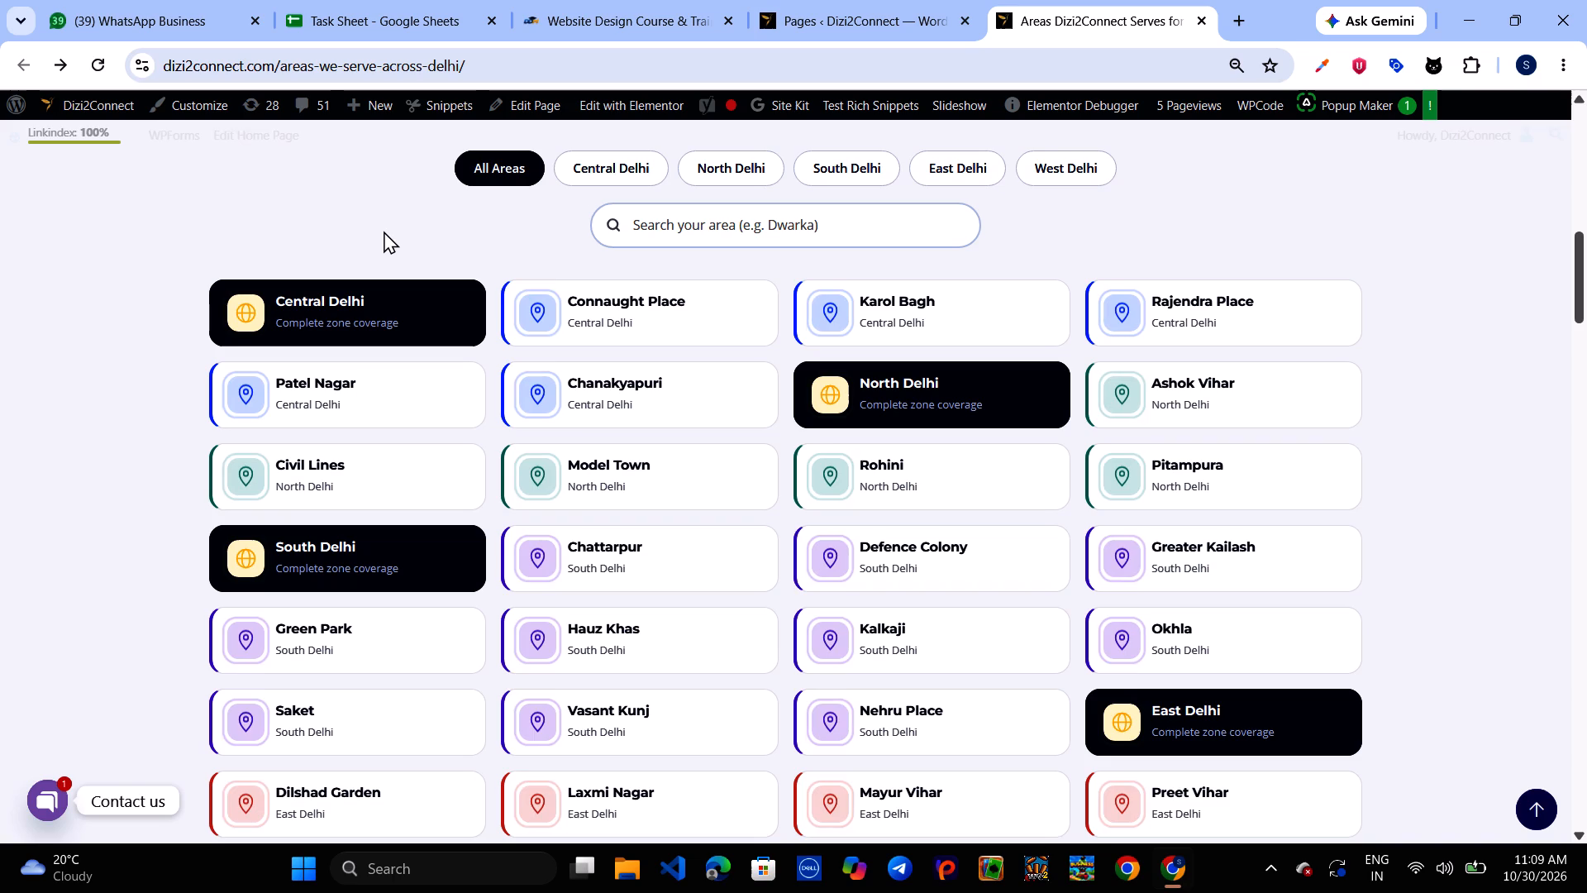
# Return to the Task Sheet and select the start date cell for the DIZI old page to new page Design task.
pyautogui.click(340, 1)
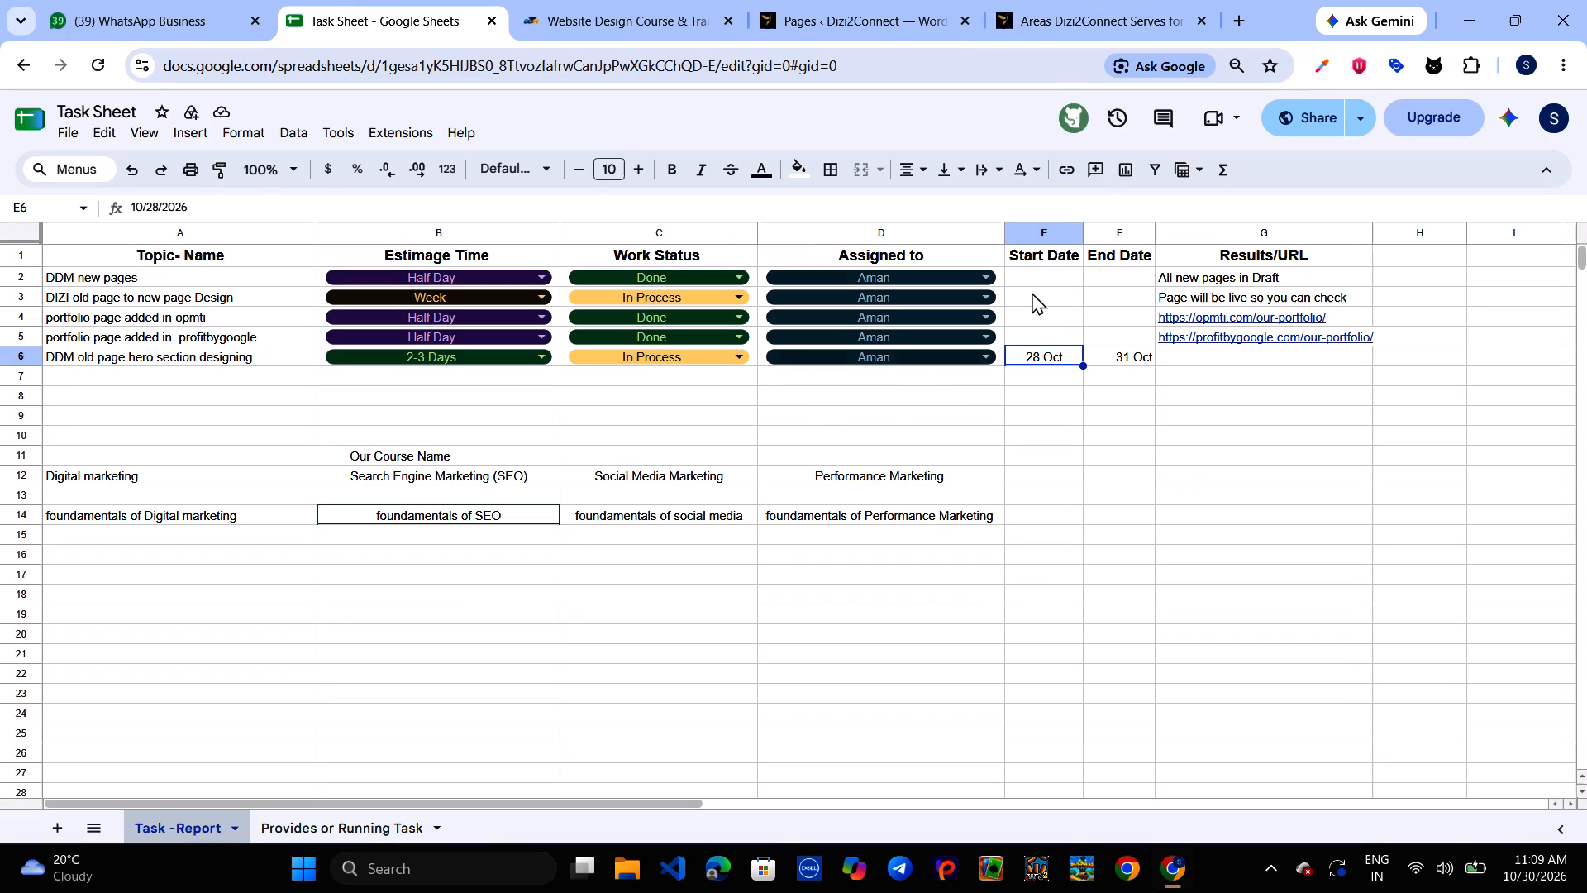
pyautogui.click(1032, 292)
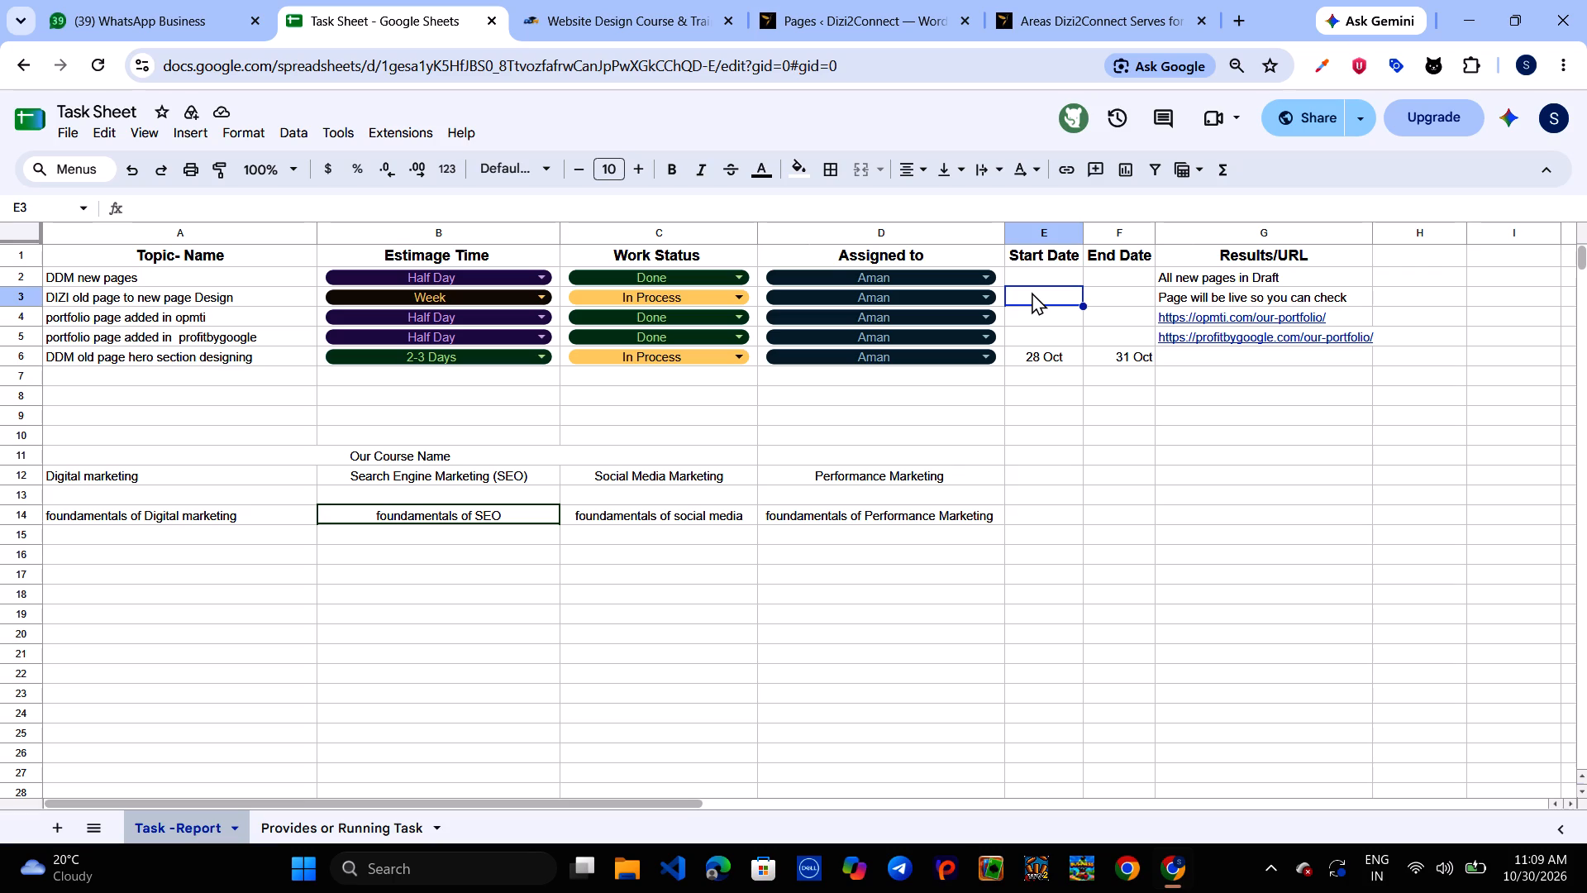
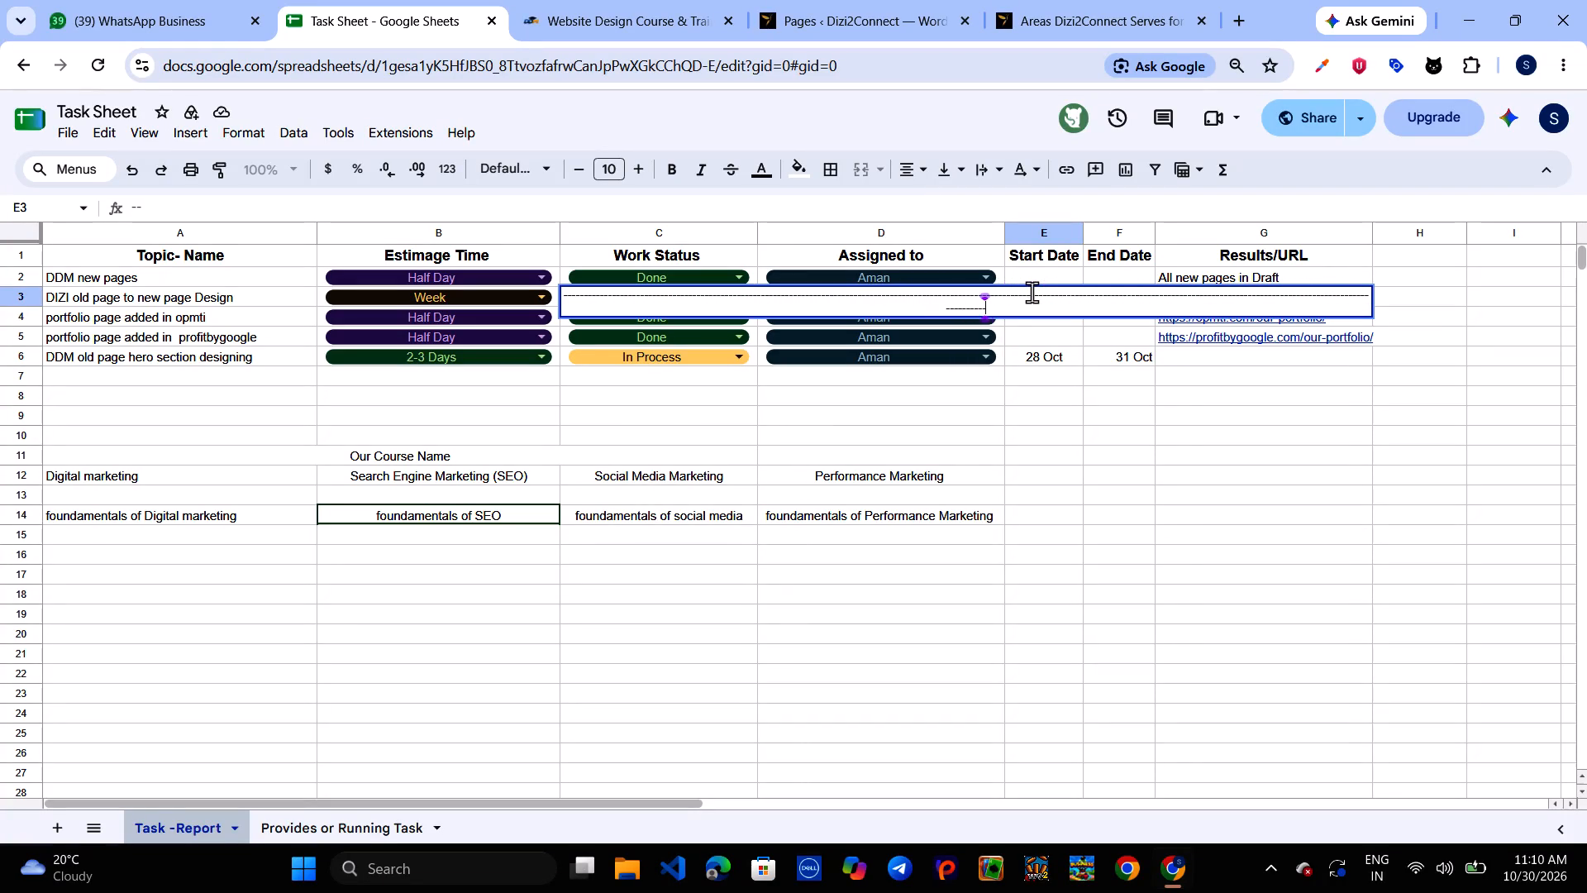
# Clear the stray dashes from the start date cell of the DIZI old page to new page Design task and dismiss the cat overlay.
pyautogui.press('space')
pyautogui.hotkey('ctrl', 'a')
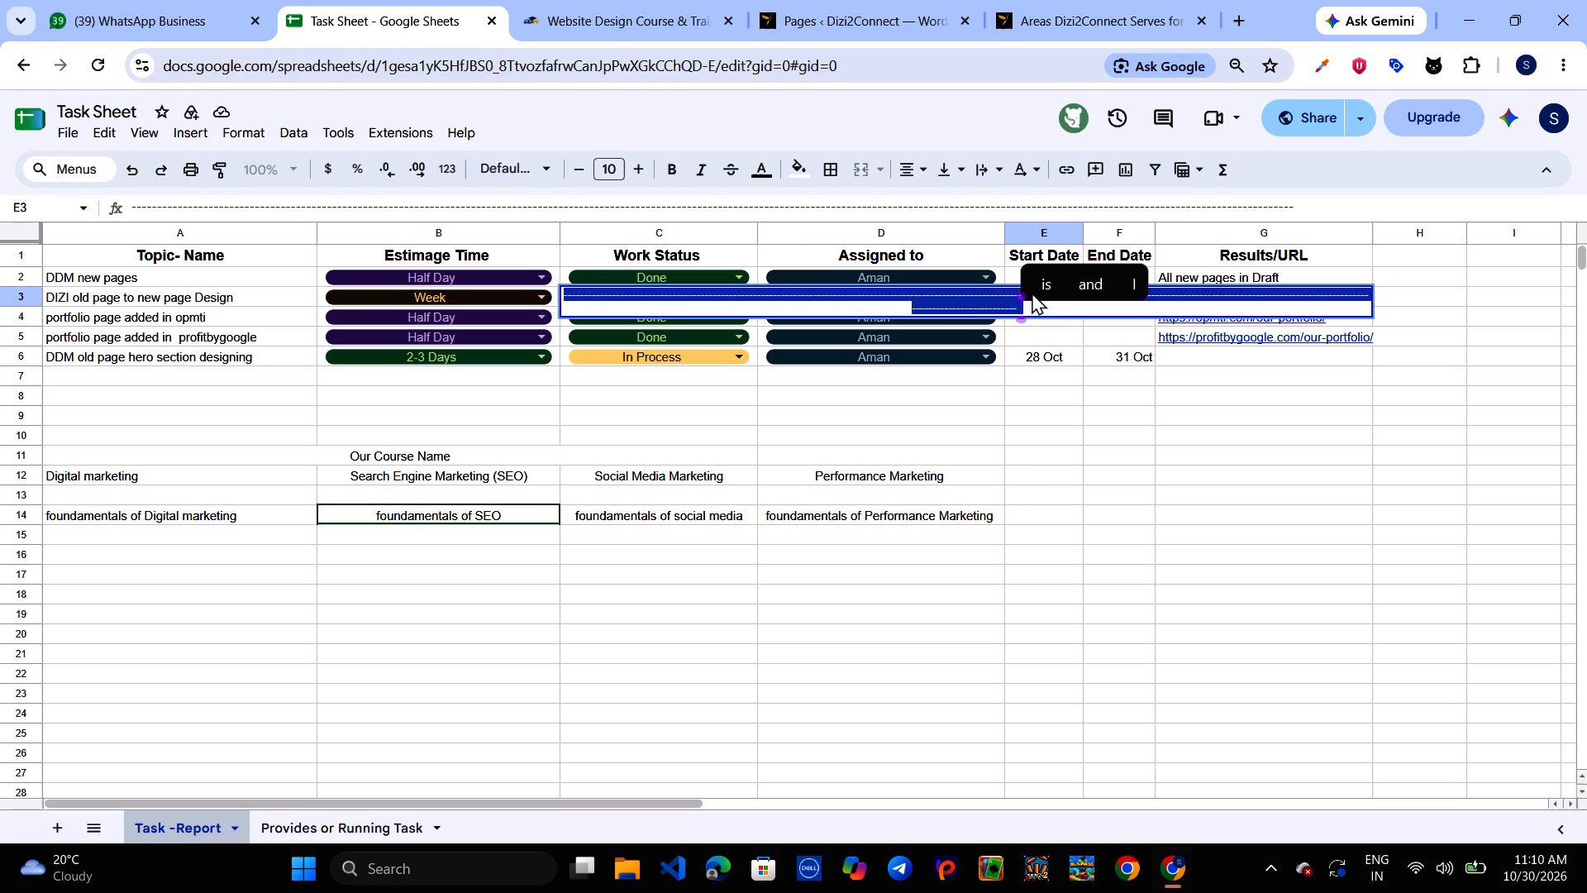
pyautogui.press('BackSpace')
pyautogui.click(1034, 431)
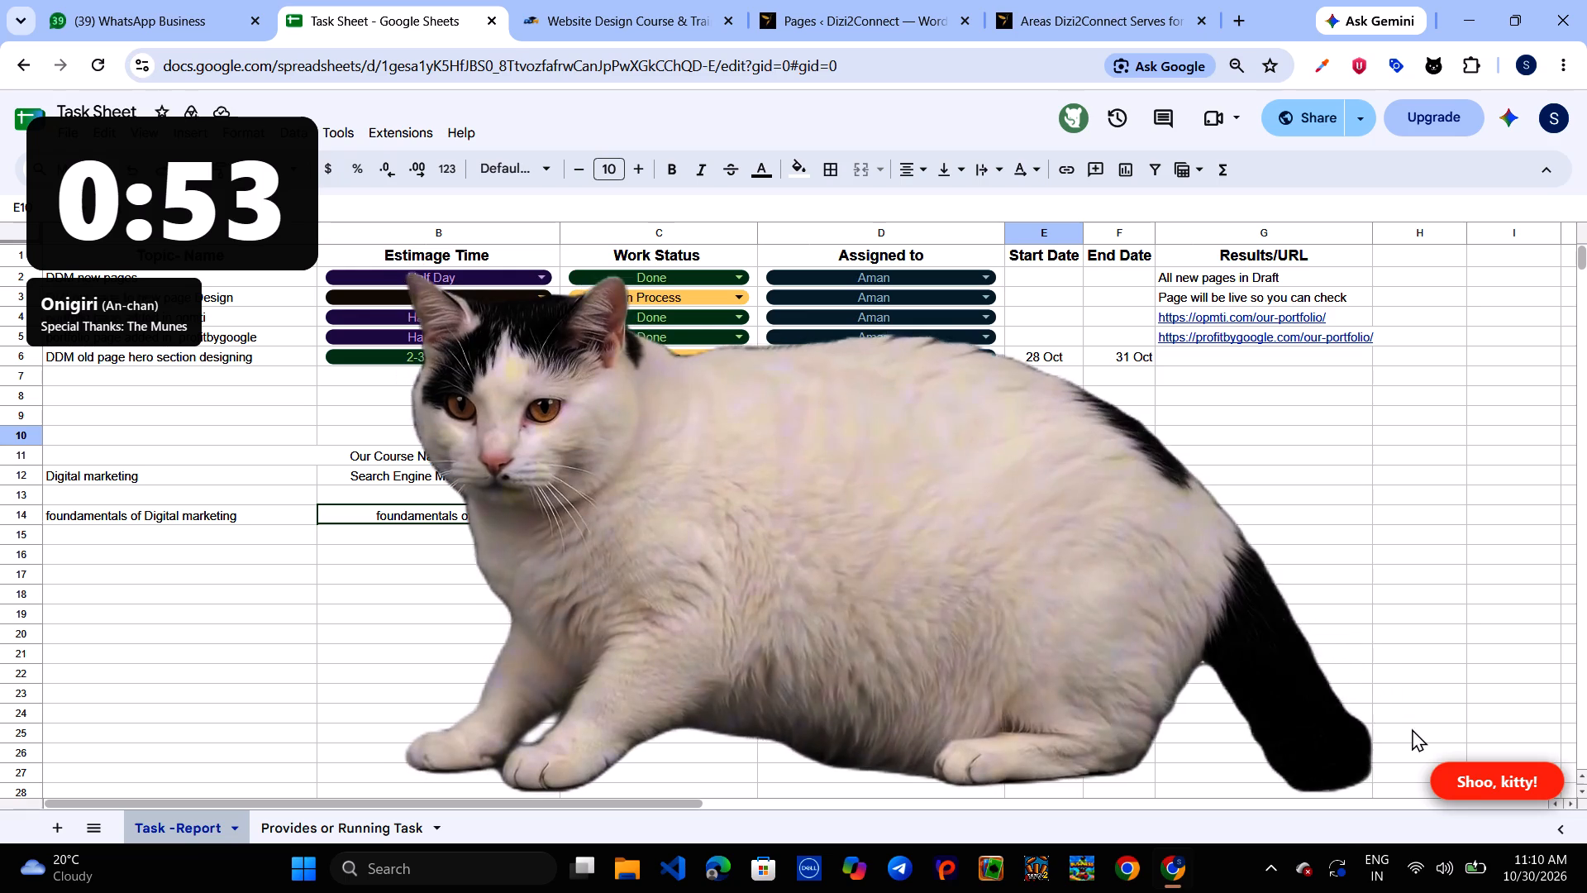
pyautogui.click(1470, 788)
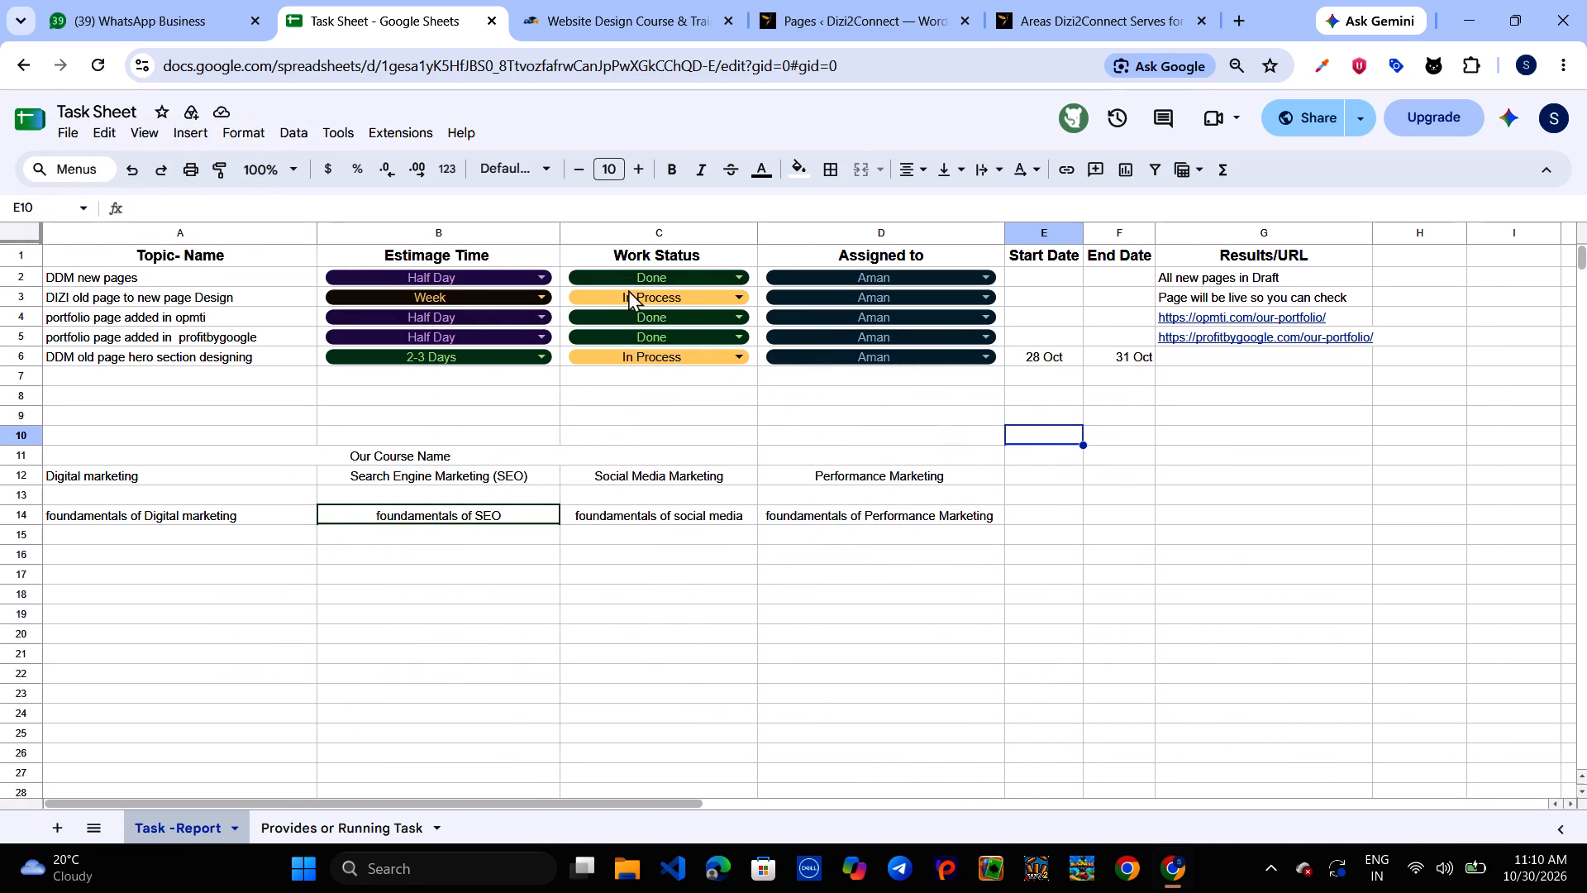
# Enter 28Oct as the start date for the DIZI old page to new page Design task.
pyautogui.click(1037, 298)
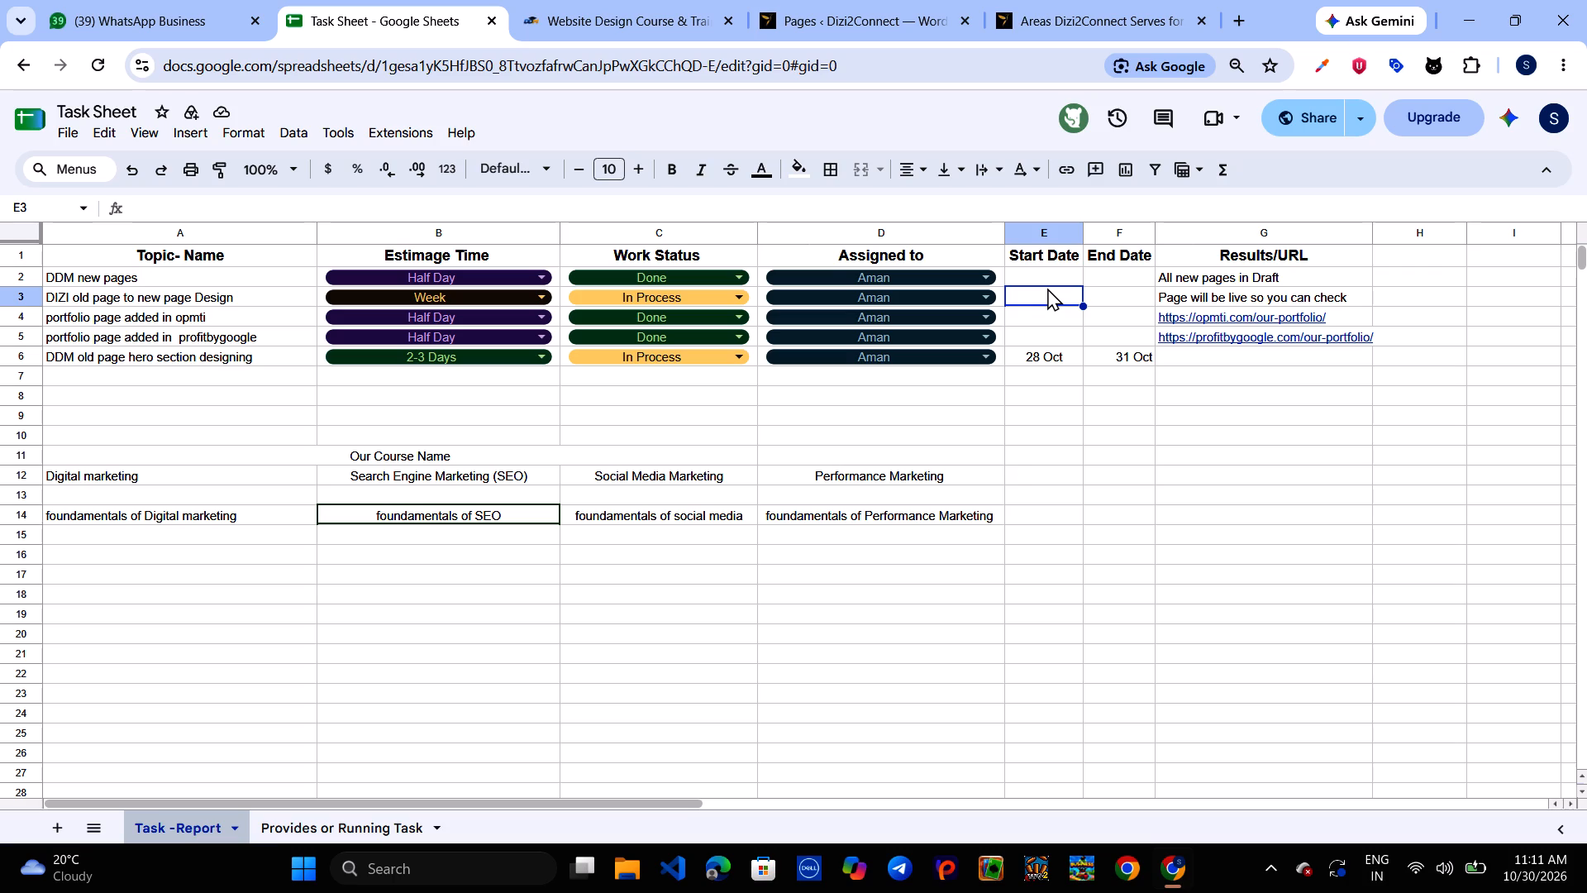
pyautogui.write('28')
pyautogui.write('0ct')
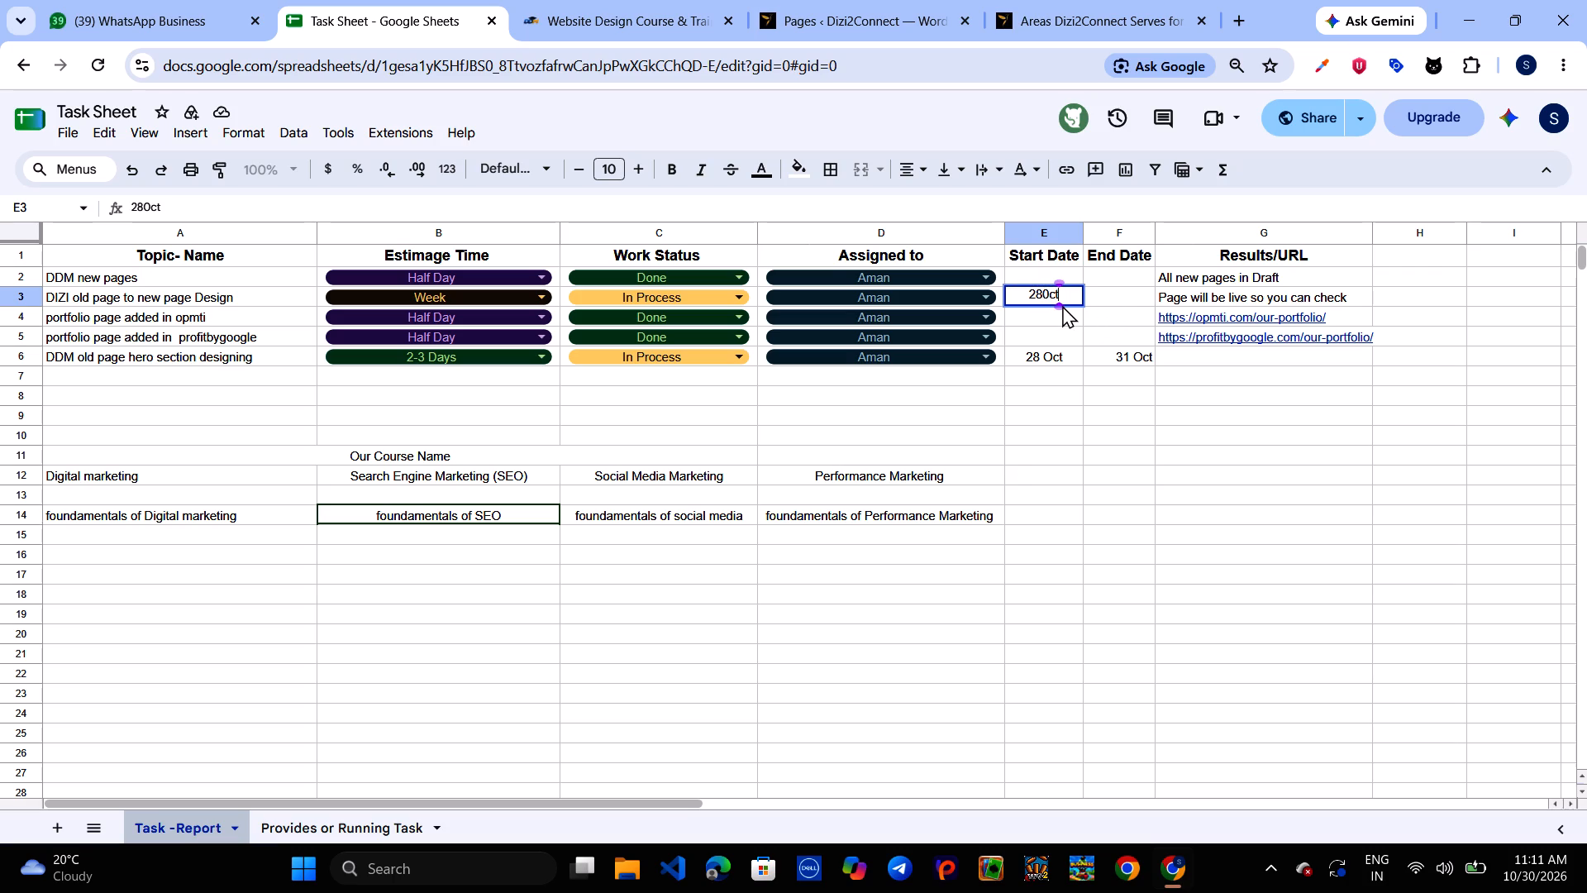
pyautogui.press('Left')
pyautogui.press('Left')
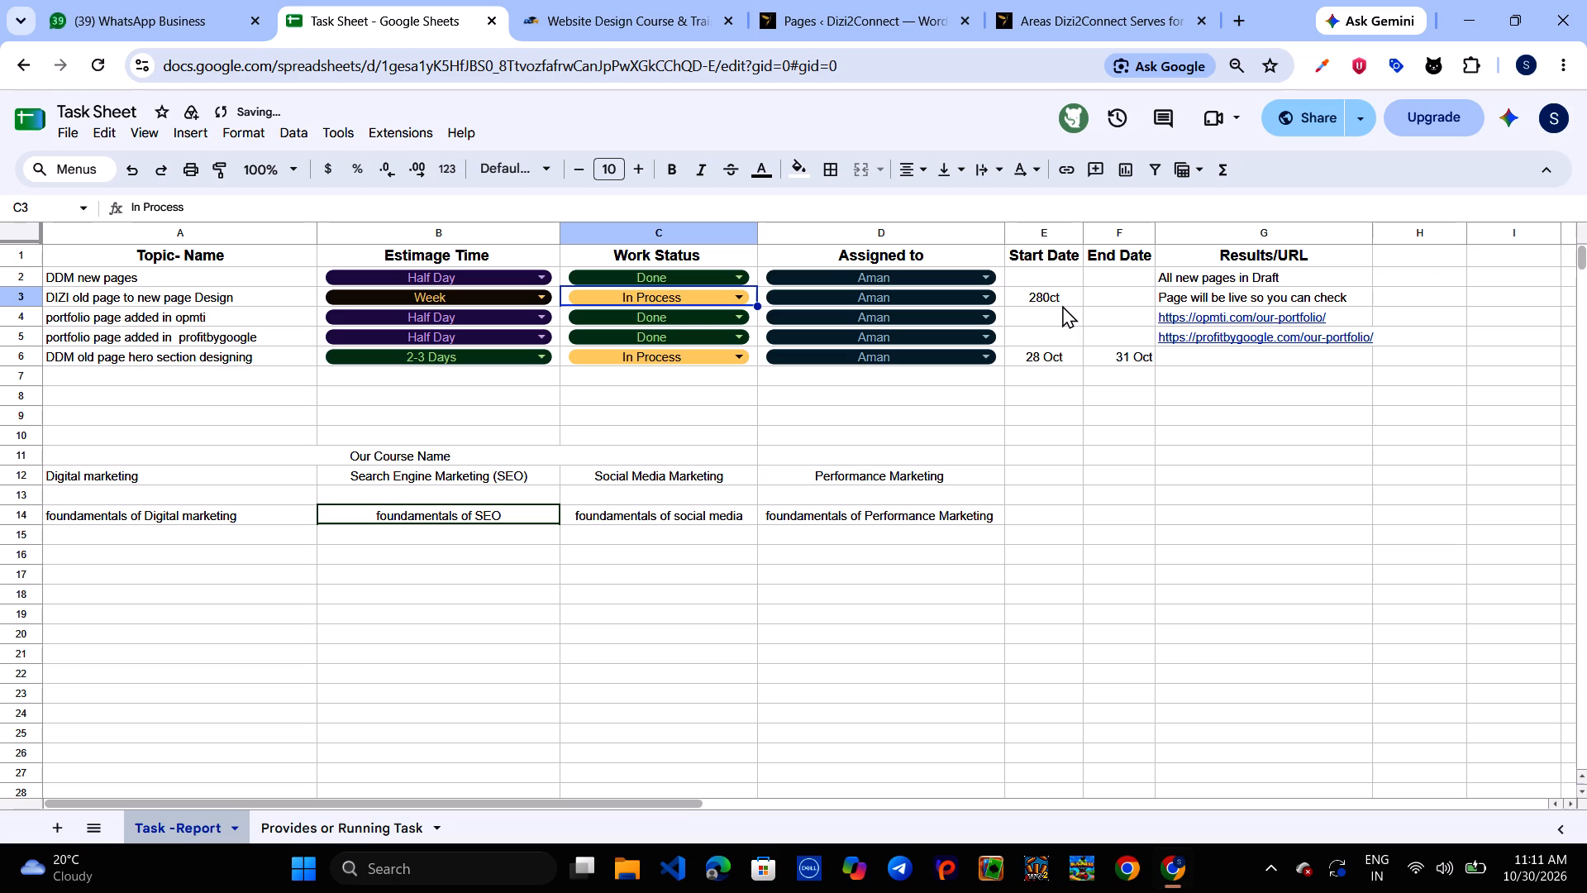
pyautogui.click(1051, 294)
pyautogui.tripleClick(1051, 294)
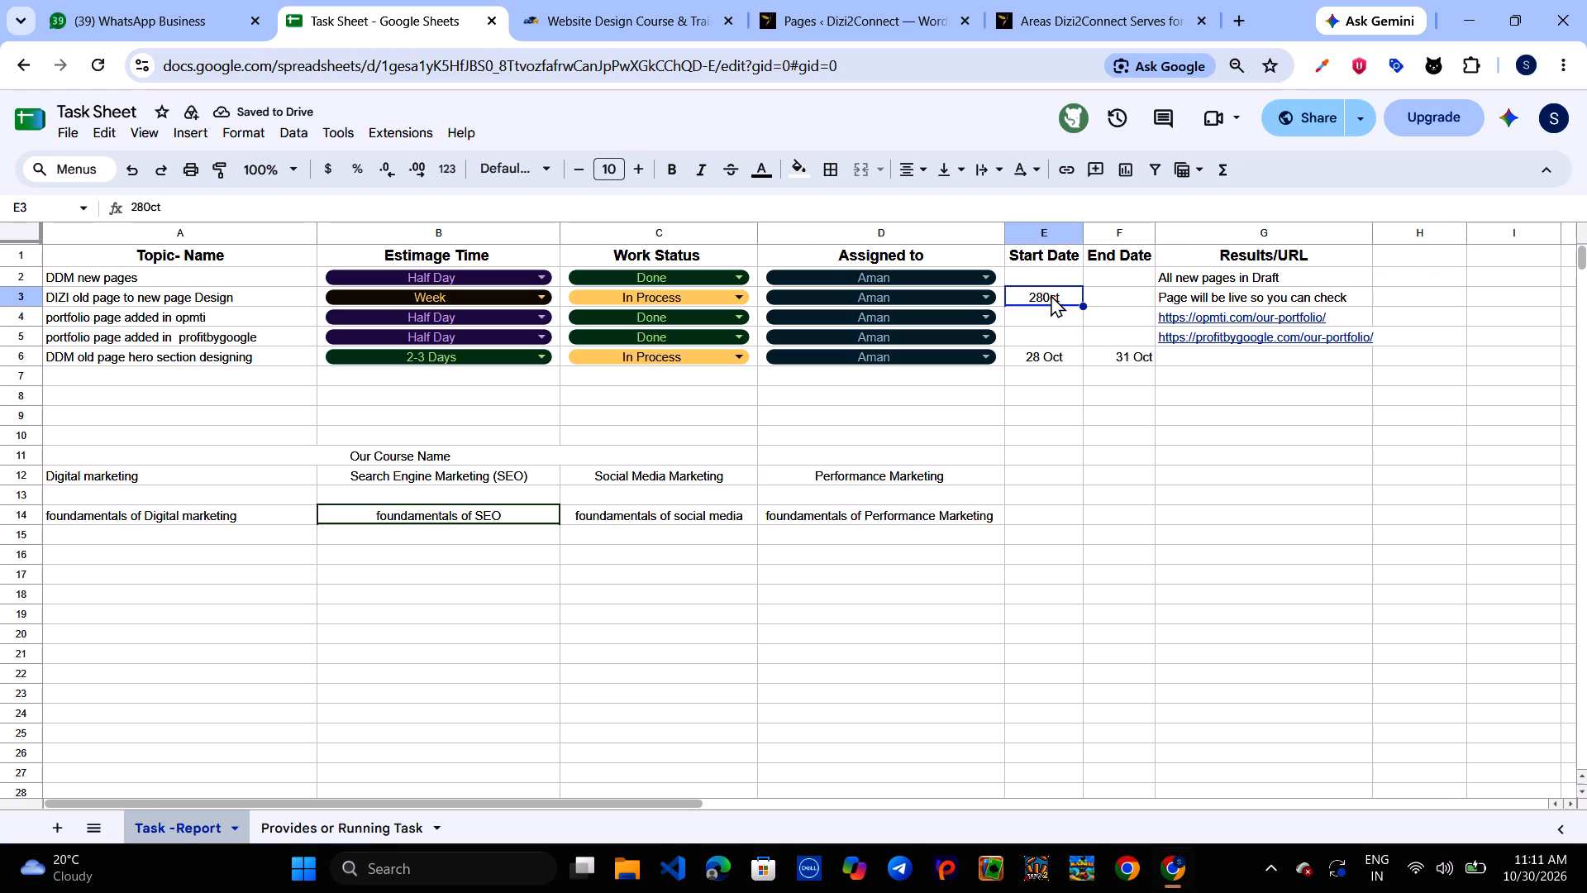
pyautogui.click(1051, 295)
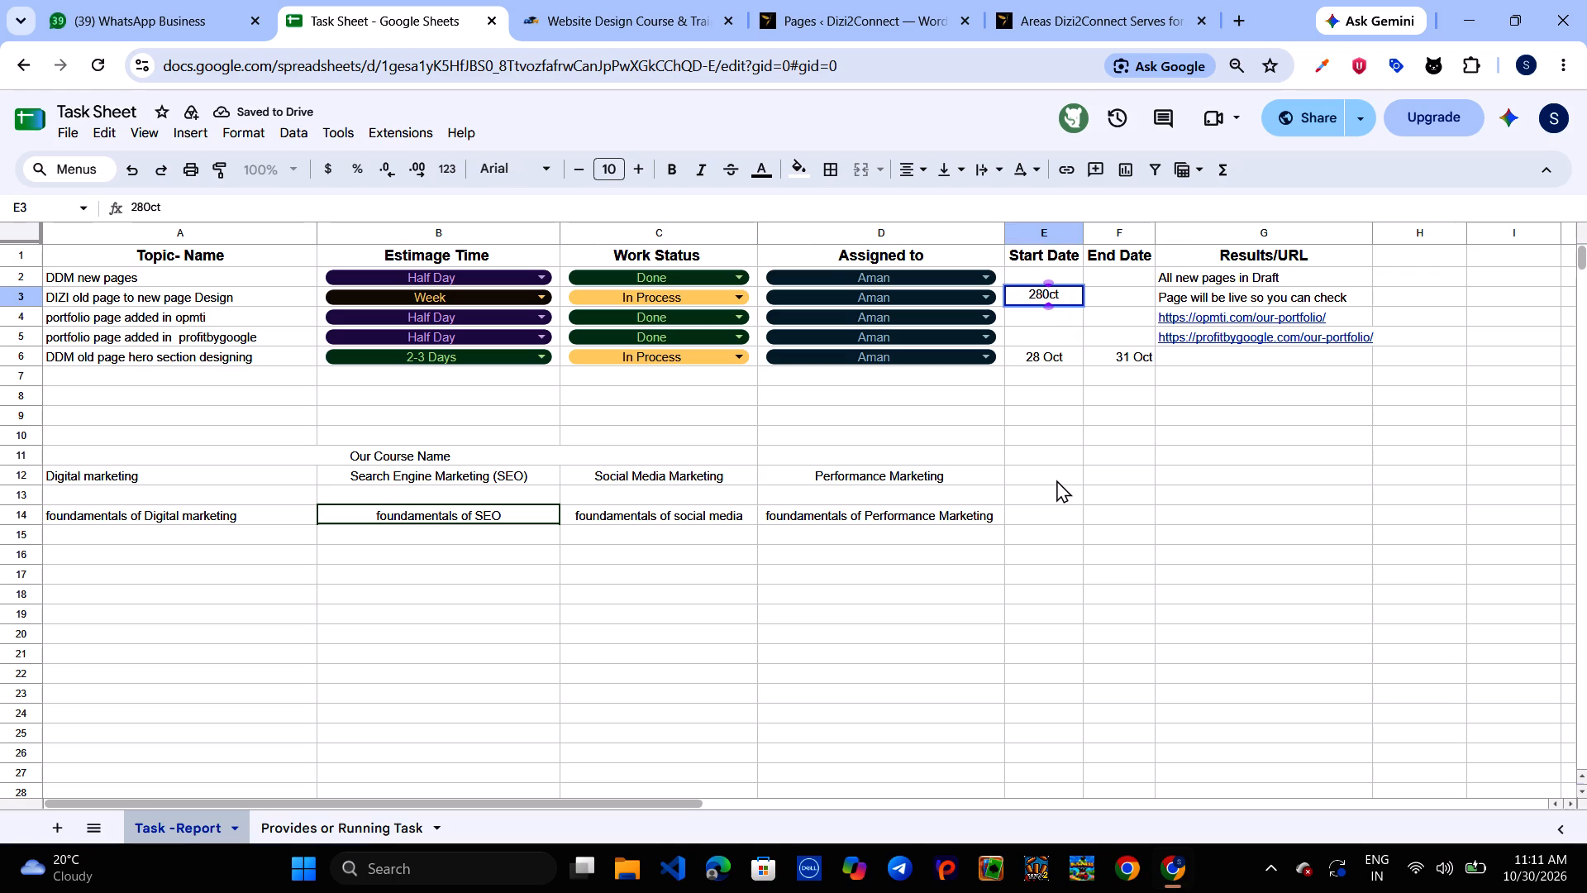
pyautogui.press('BackSpace')
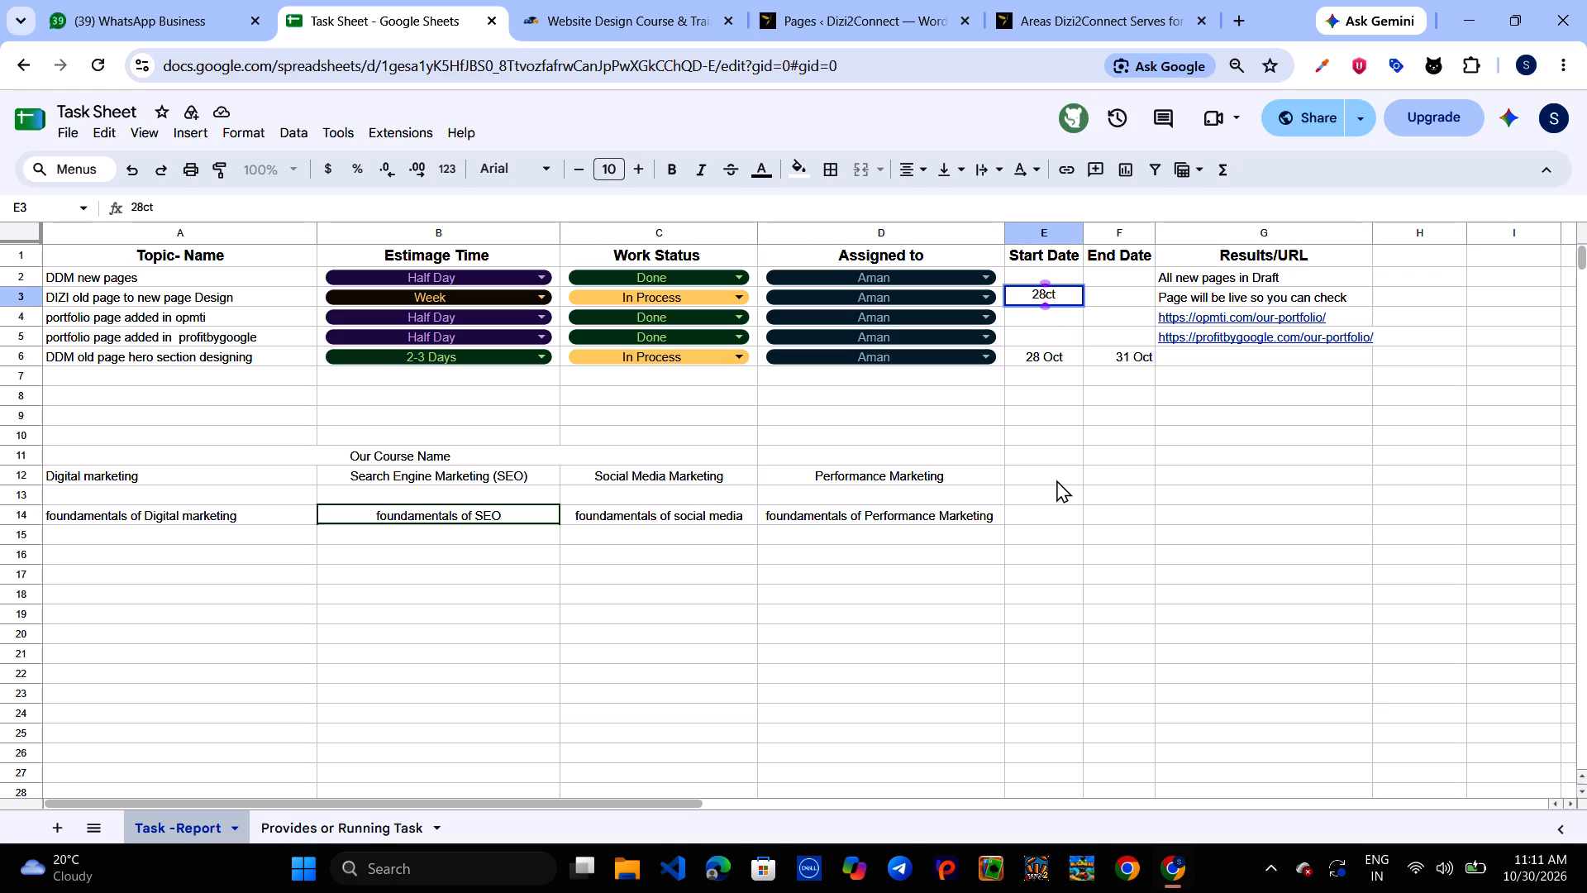
pyautogui.press('o')
# Enter 10 Oct as the end date for the DIZI old page to new page Design task.
pyautogui.click(1120, 298)
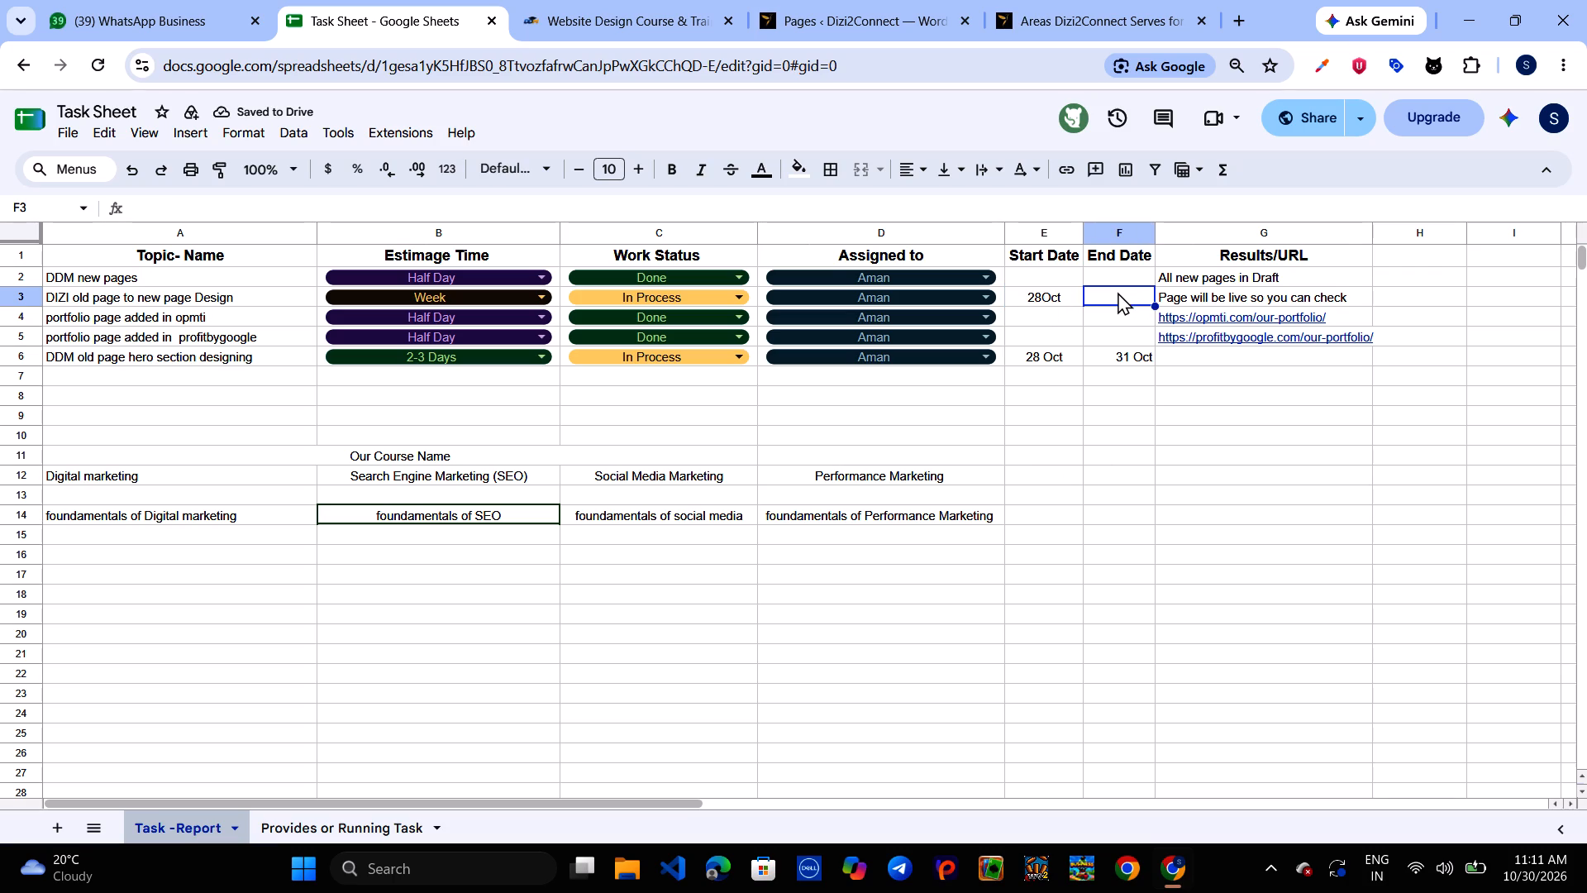
pyautogui.press('1')
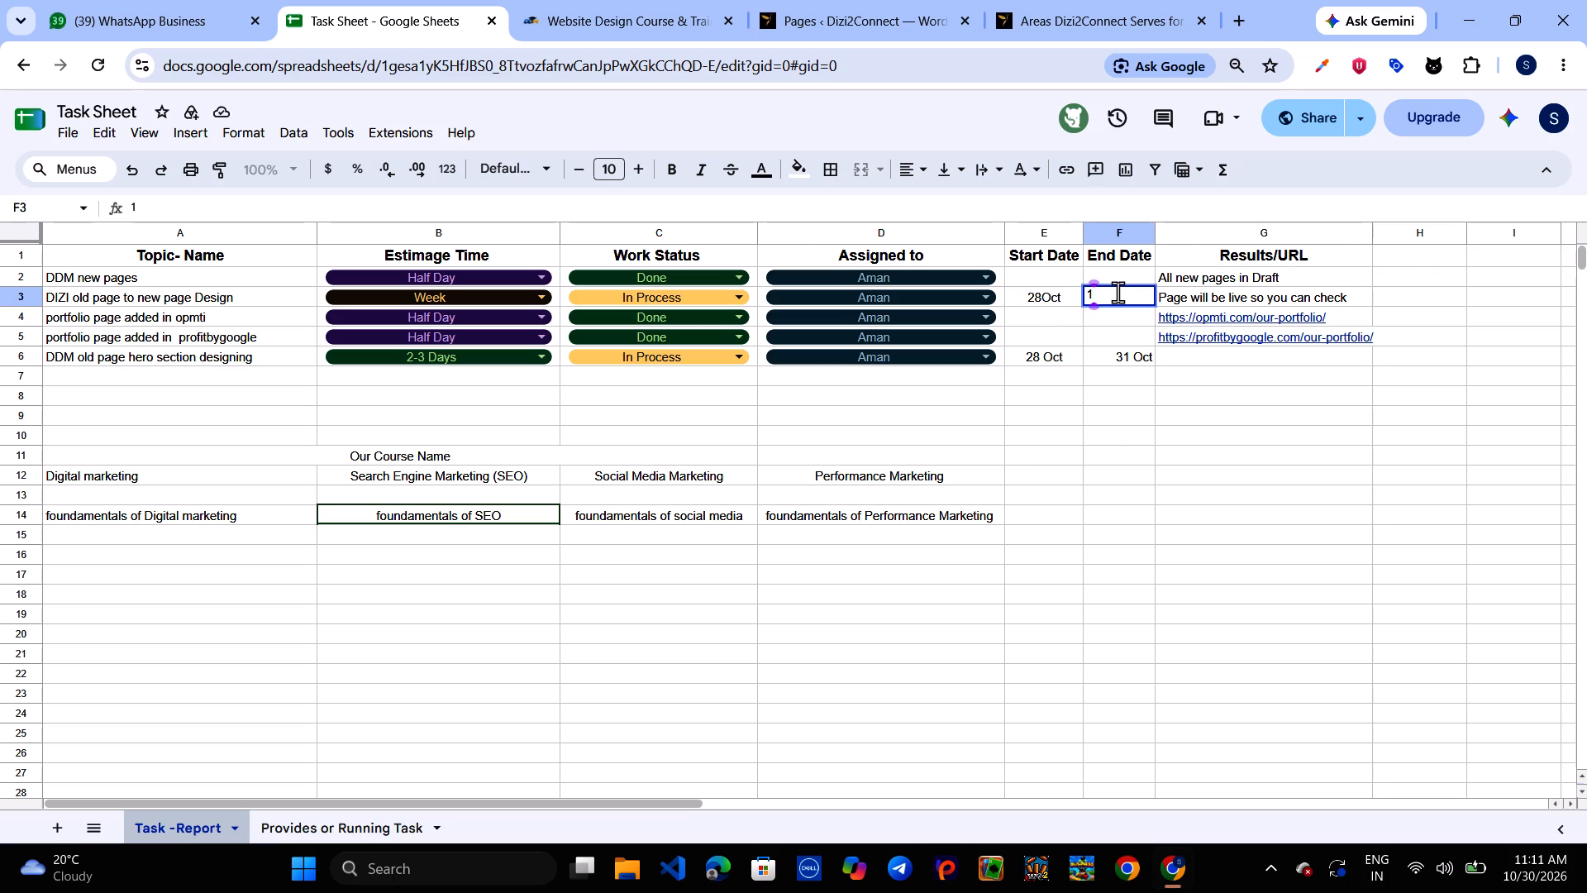
pyautogui.press('0')
pyautogui.press('space')
pyautogui.write('o')
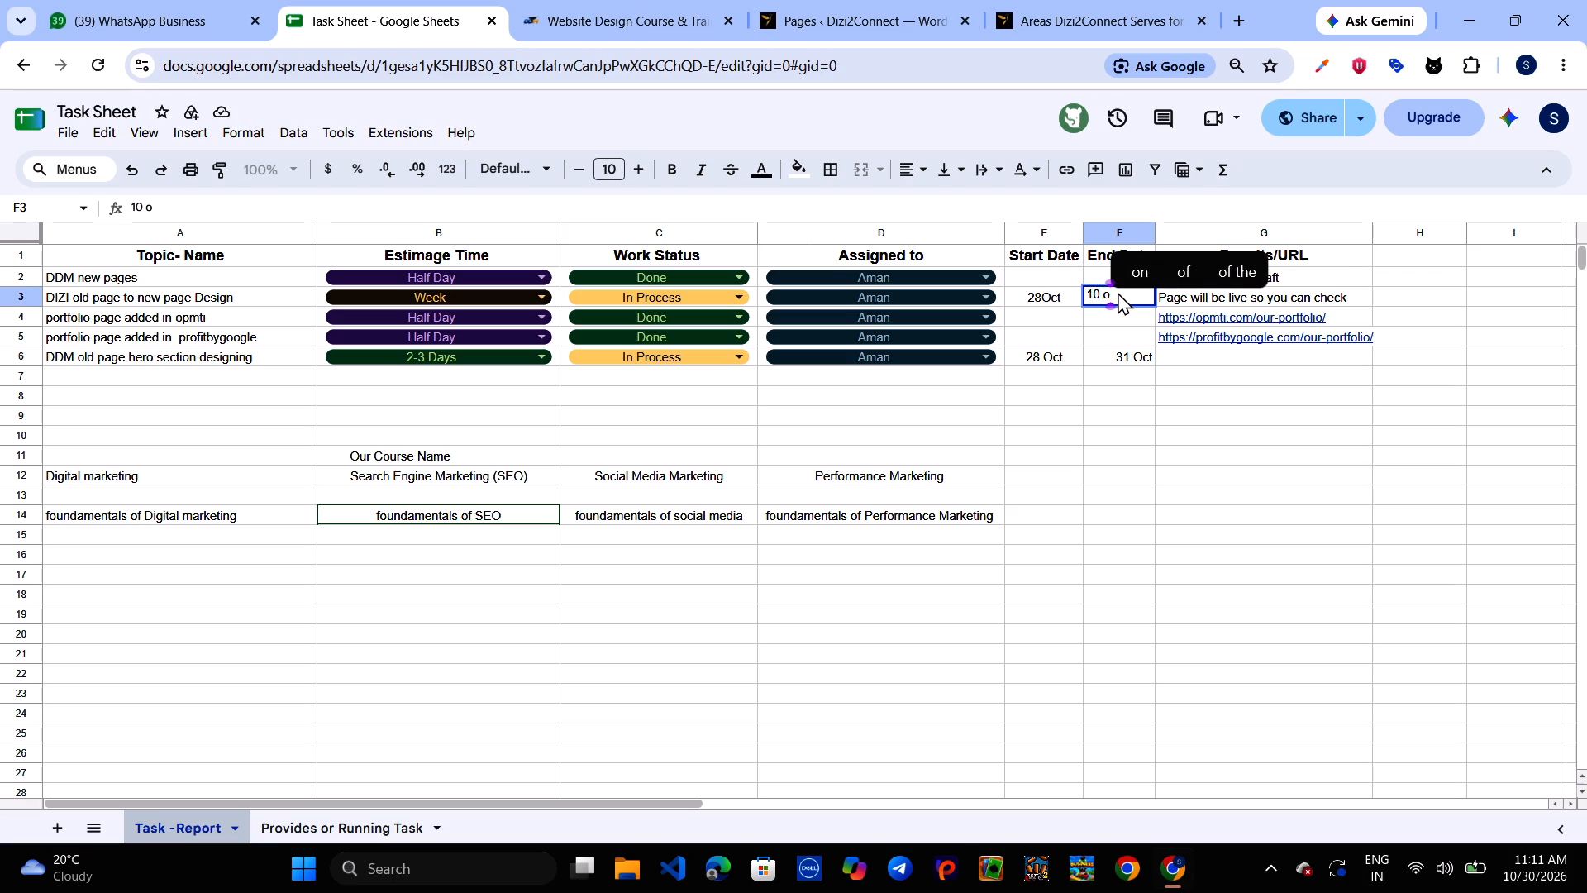
pyautogui.press('t')
pyautogui.press('BackSpace')
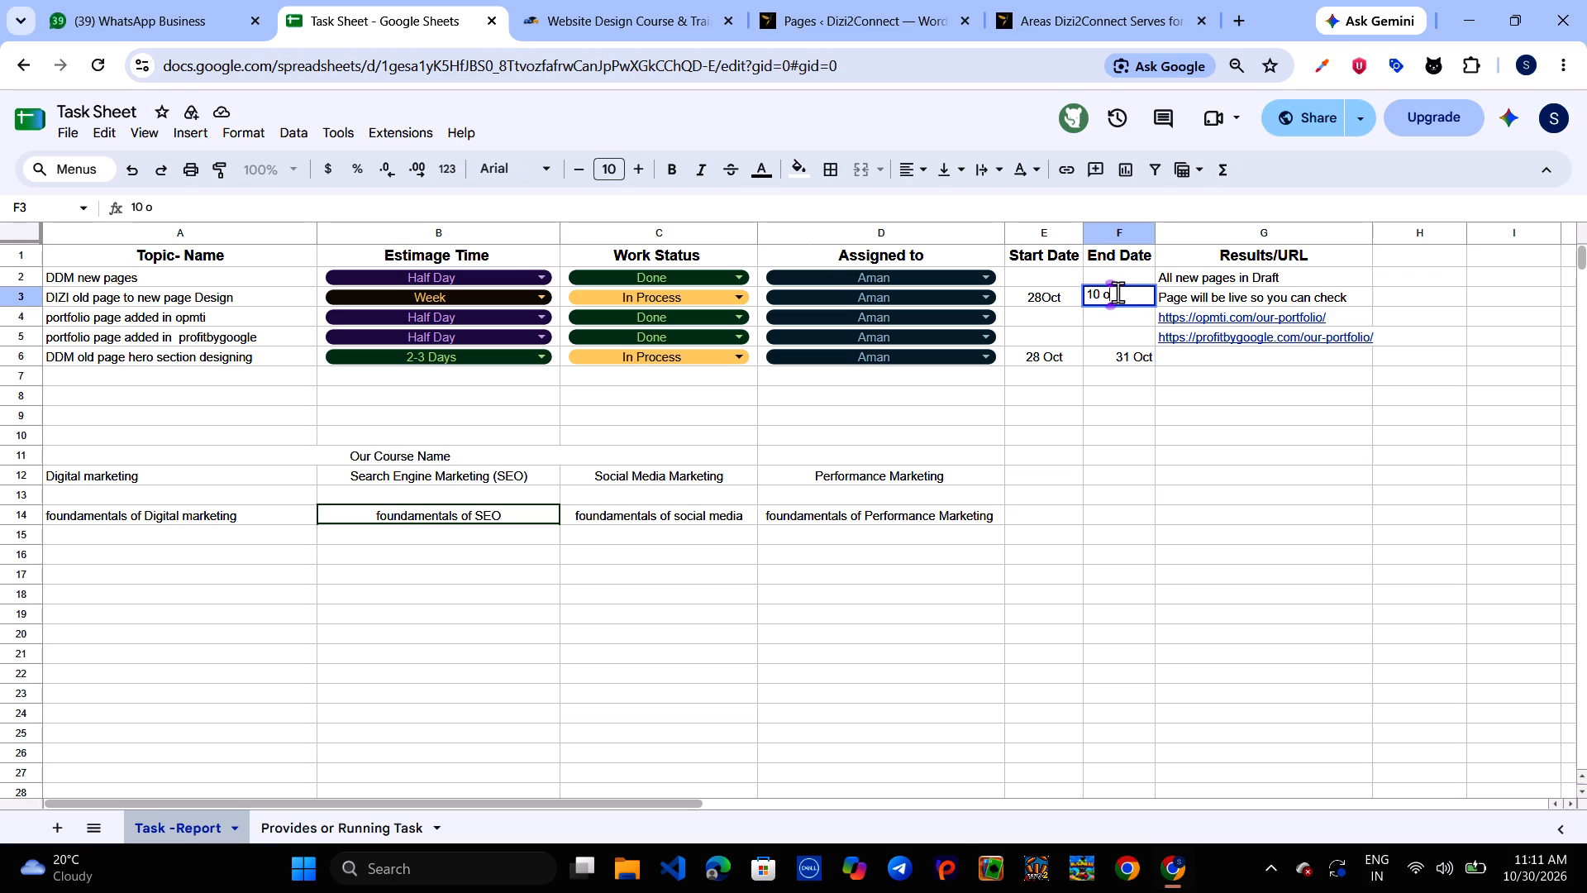
pyautogui.write('ct')
pyautogui.click(1103, 504)
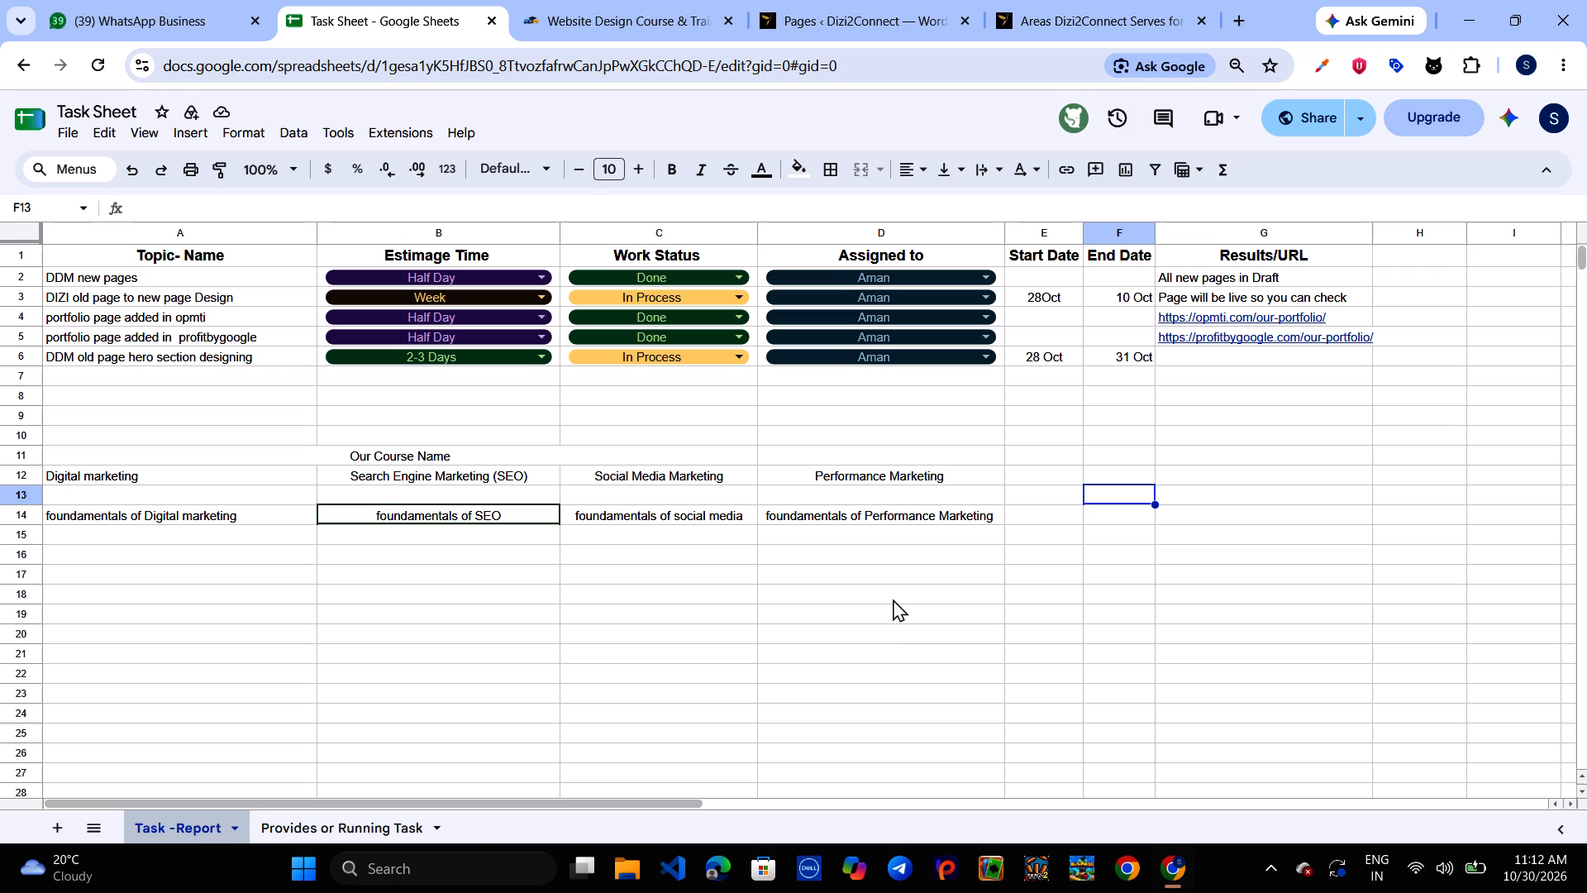
# Switch to the Dizi2Connect areas-we-serve page and examine the area filters and Delhi location cards in the Digital Marketing Company in Your Area section.
pyautogui.click(827, 2)
pyautogui.click(1071, 0)
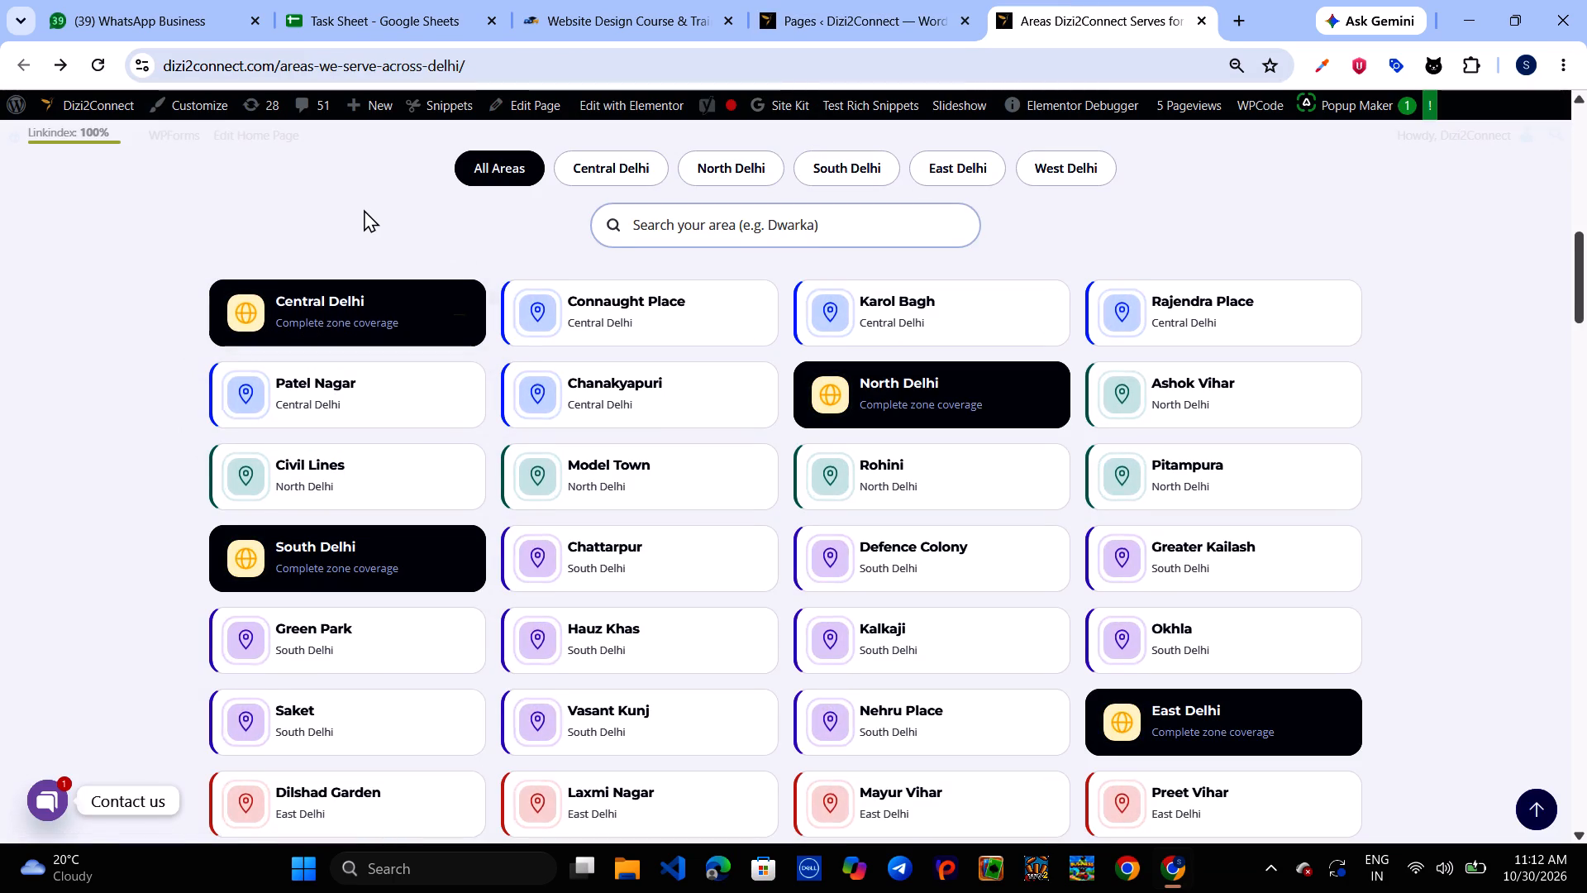
pyautogui.scroll(2, 364, 209)
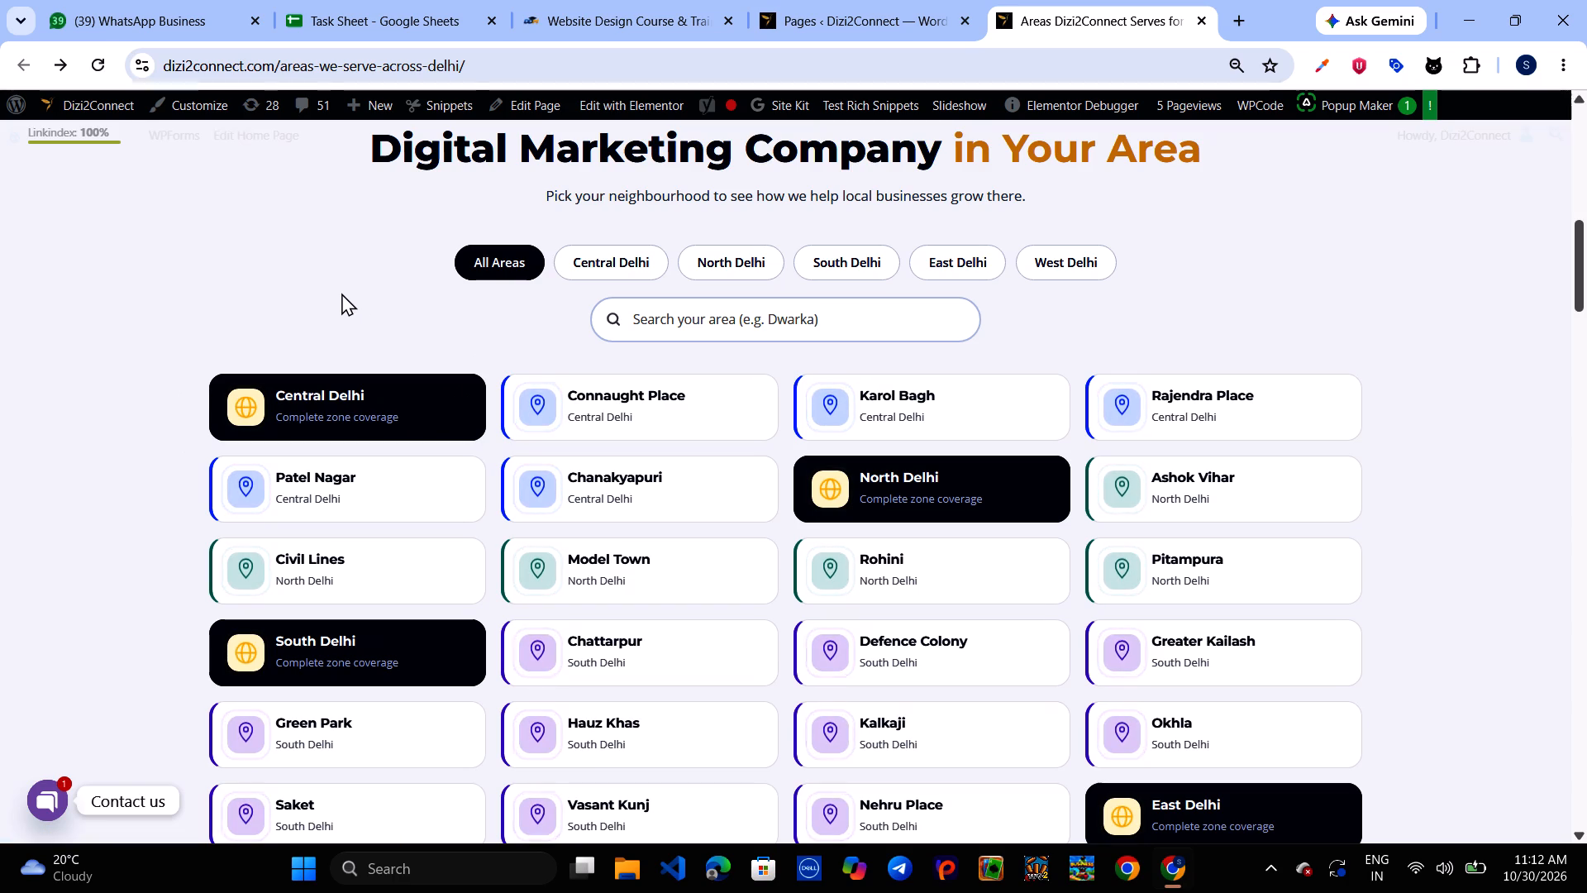
pyautogui.moveTo(341, 293); pyautogui.dragTo(203, 327)
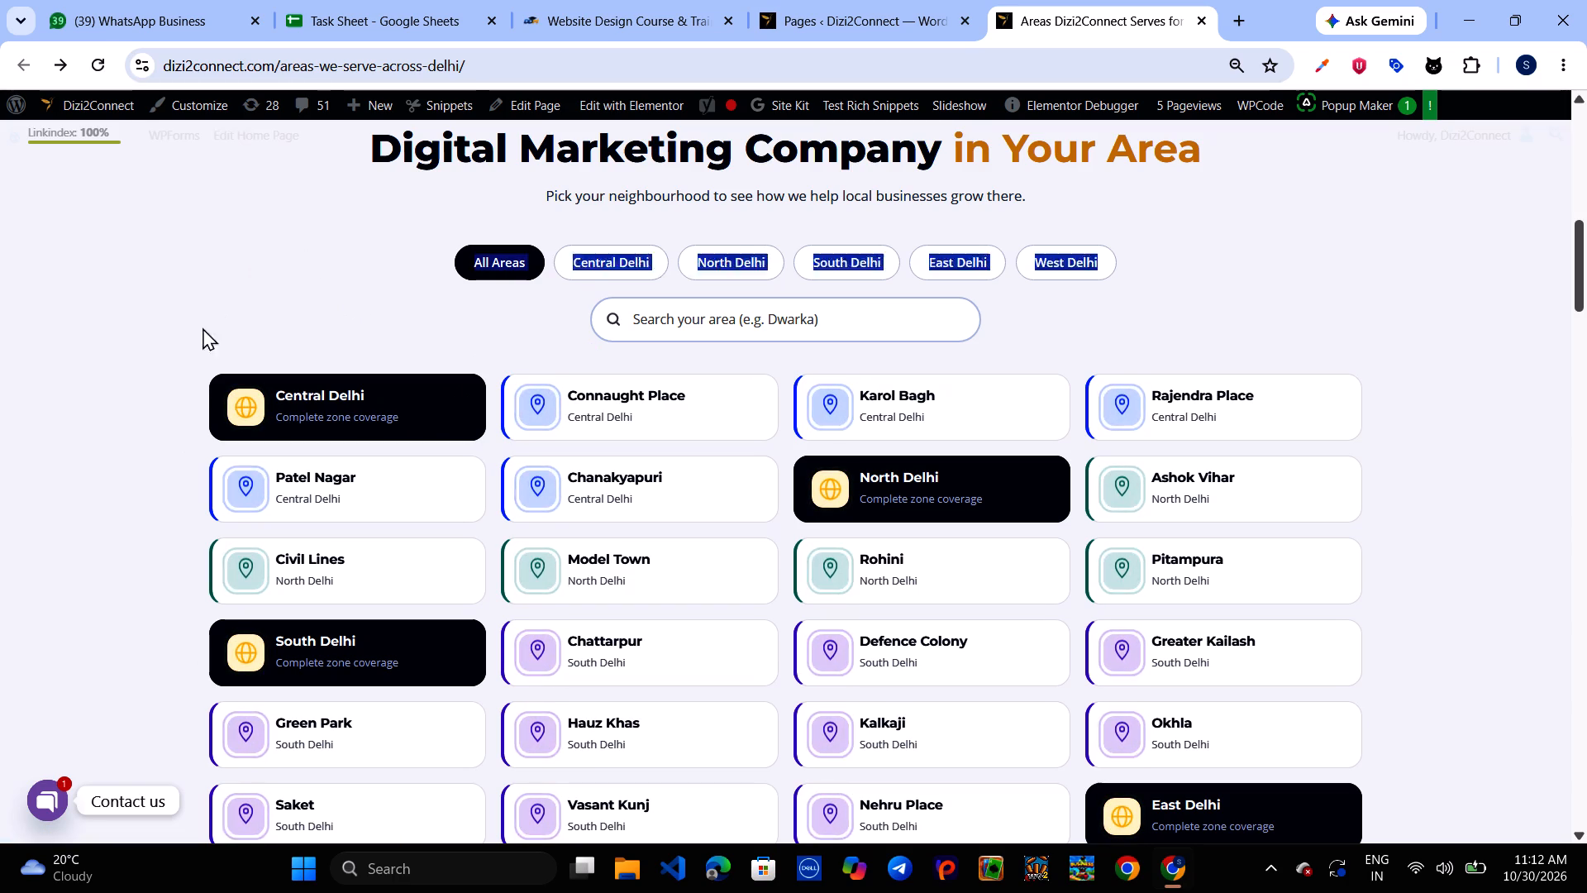
pyautogui.moveTo(203, 327); pyautogui.dragTo(185, 371)
pyautogui.click(192, 360)
pyautogui.click(248, 328)
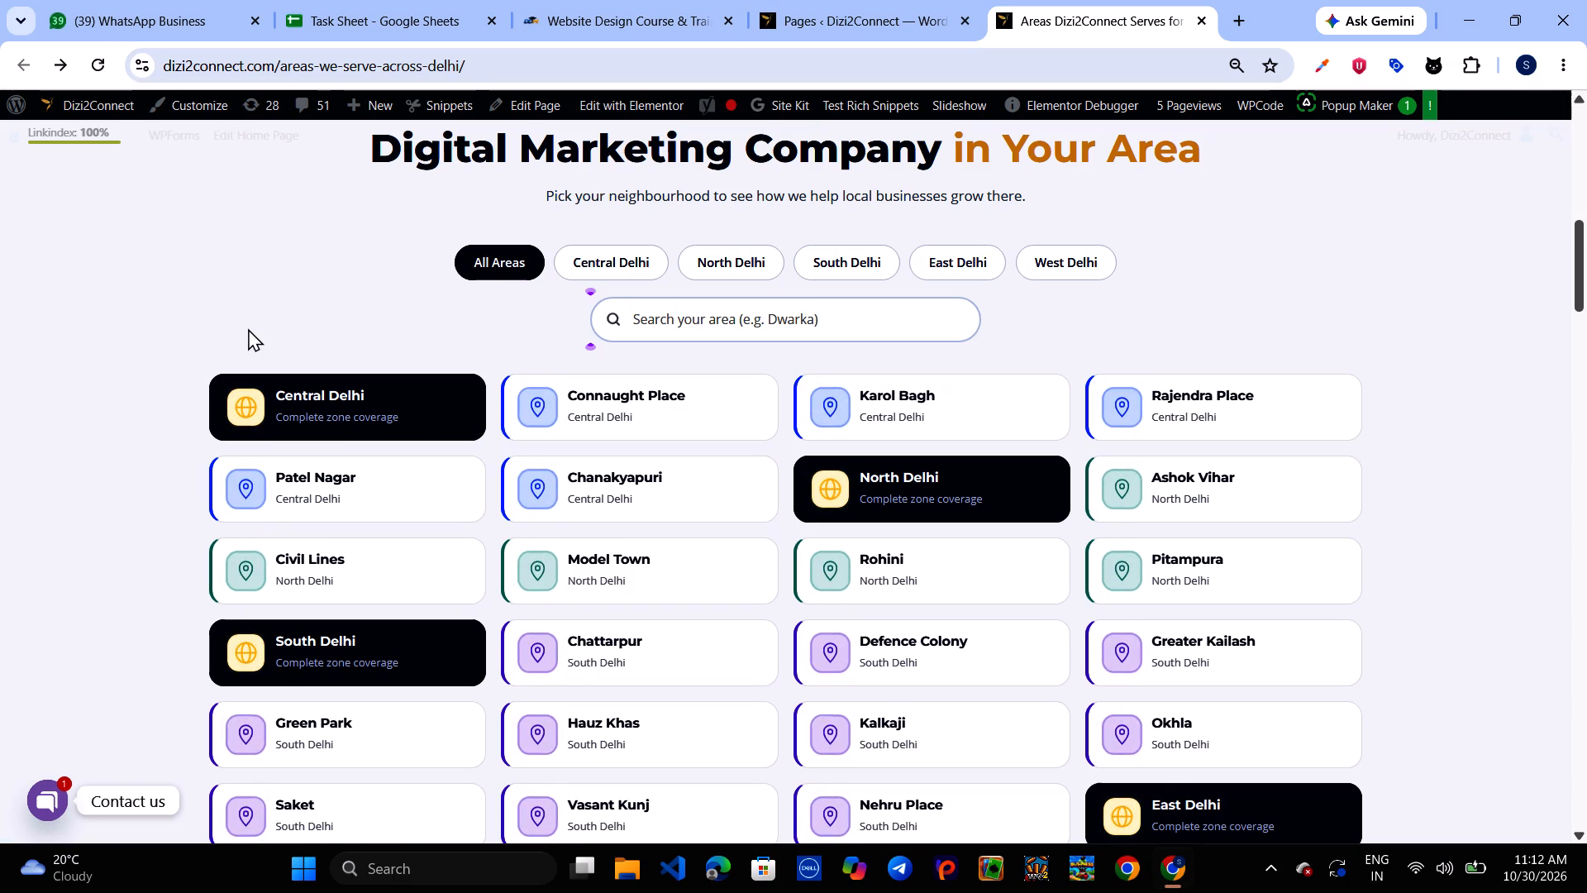
pyautogui.scroll(-3, 248, 328)
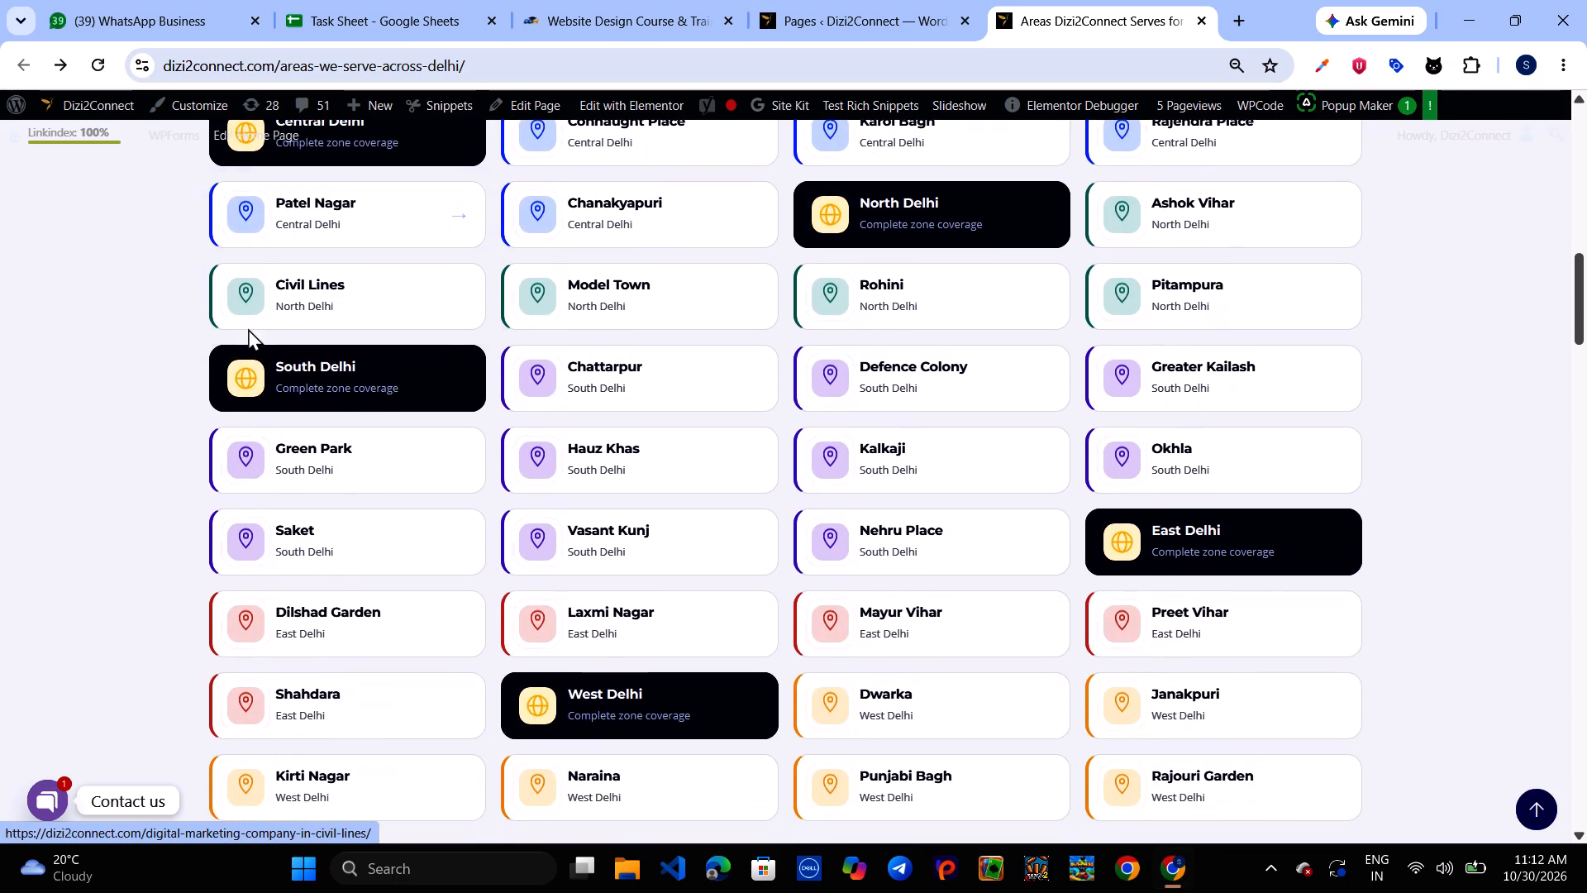
pyautogui.scroll(-3, 248, 328)
pyautogui.scroll(3, 248, 328)
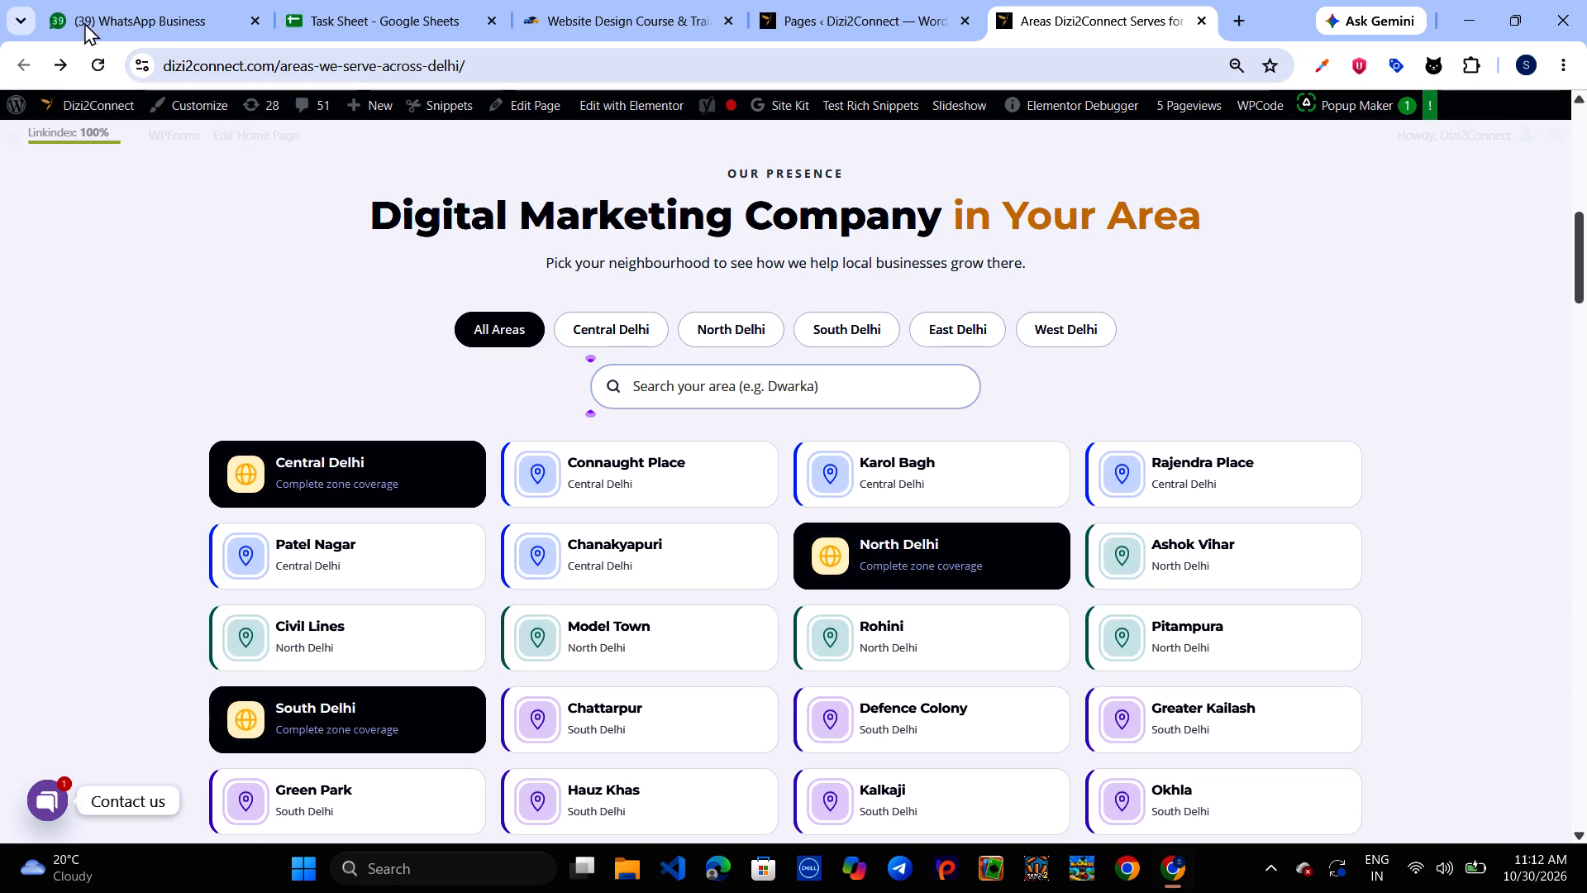
# Review the rest of the areas-we-serve page down to the footer and back up to the Areas We Serve Across Delhi hero section.
pyautogui.scroll(-3, 282, 257)
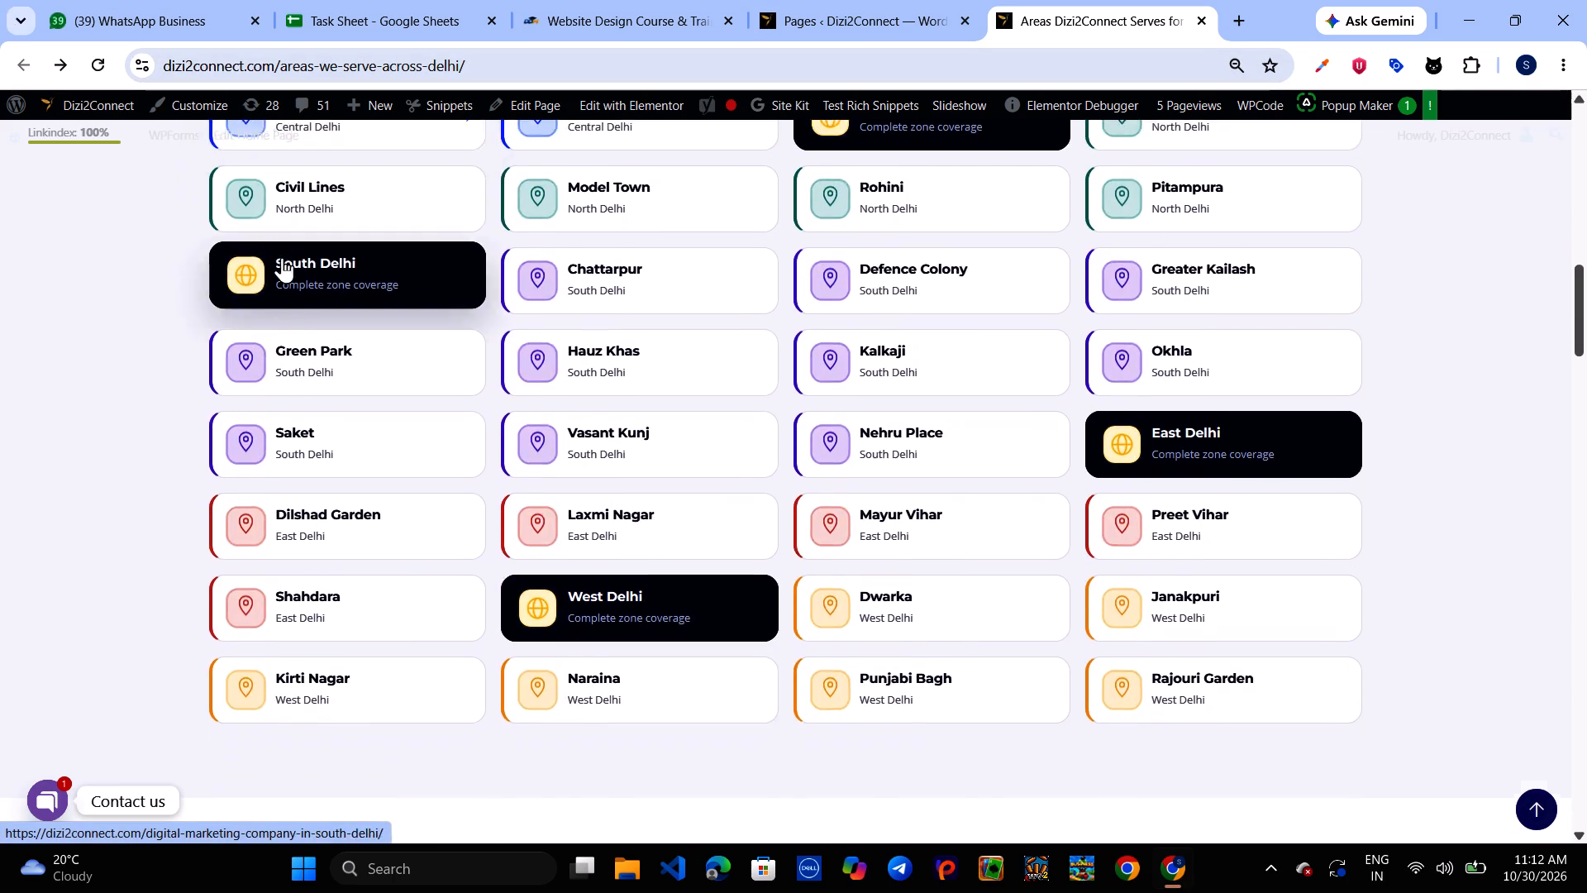
pyautogui.scroll(-10, 282, 257)
pyautogui.scroll(4, 282, 257)
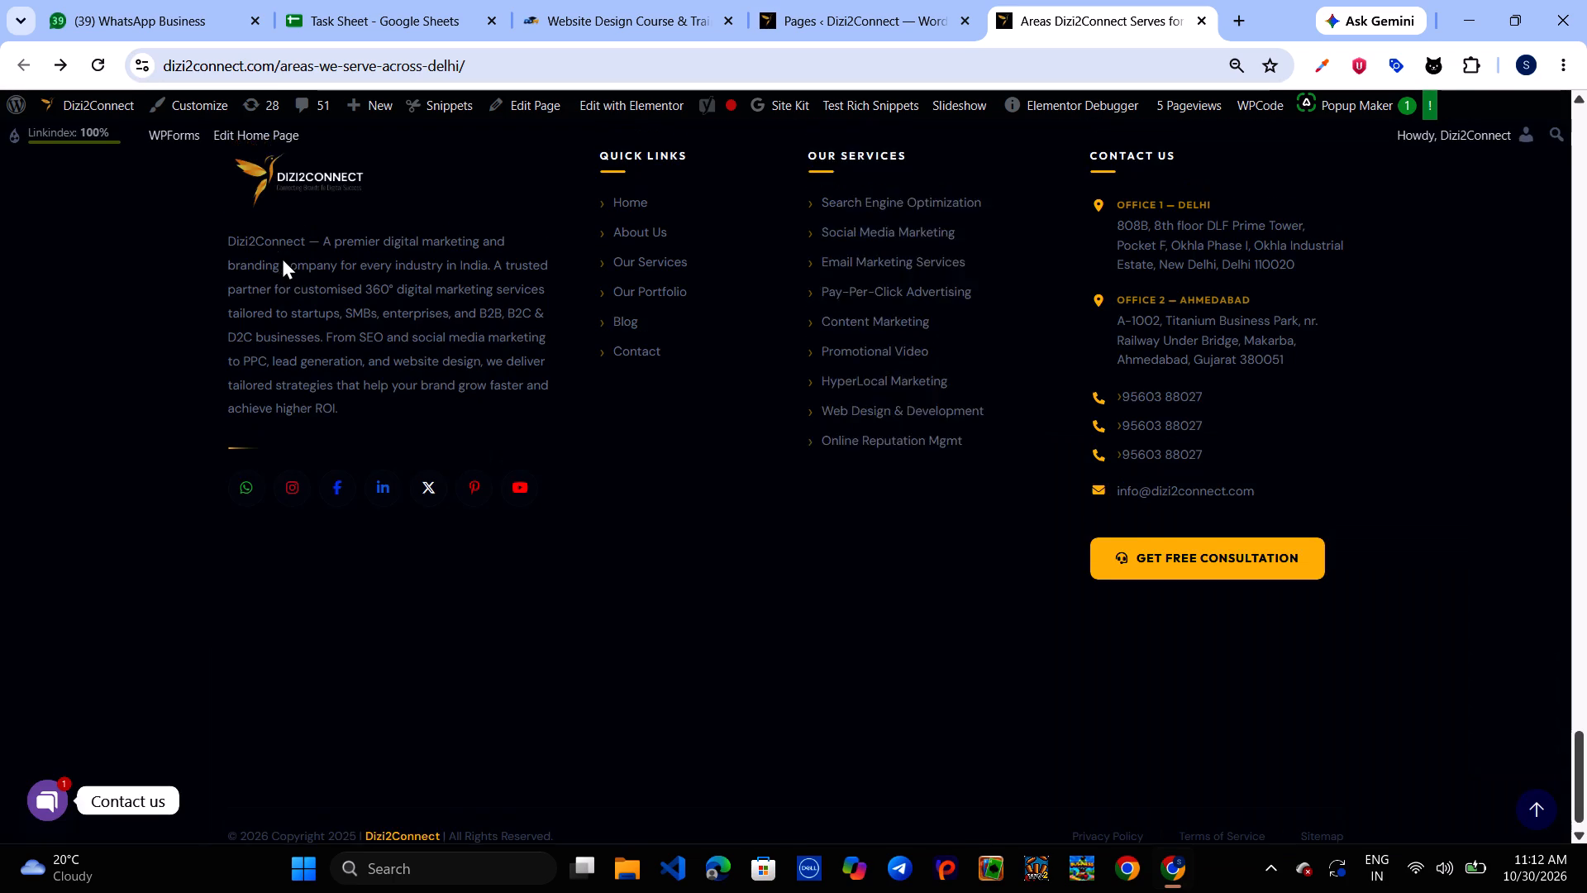
pyautogui.scroll(3, 282, 257)
pyautogui.scroll(-10, 282, 257)
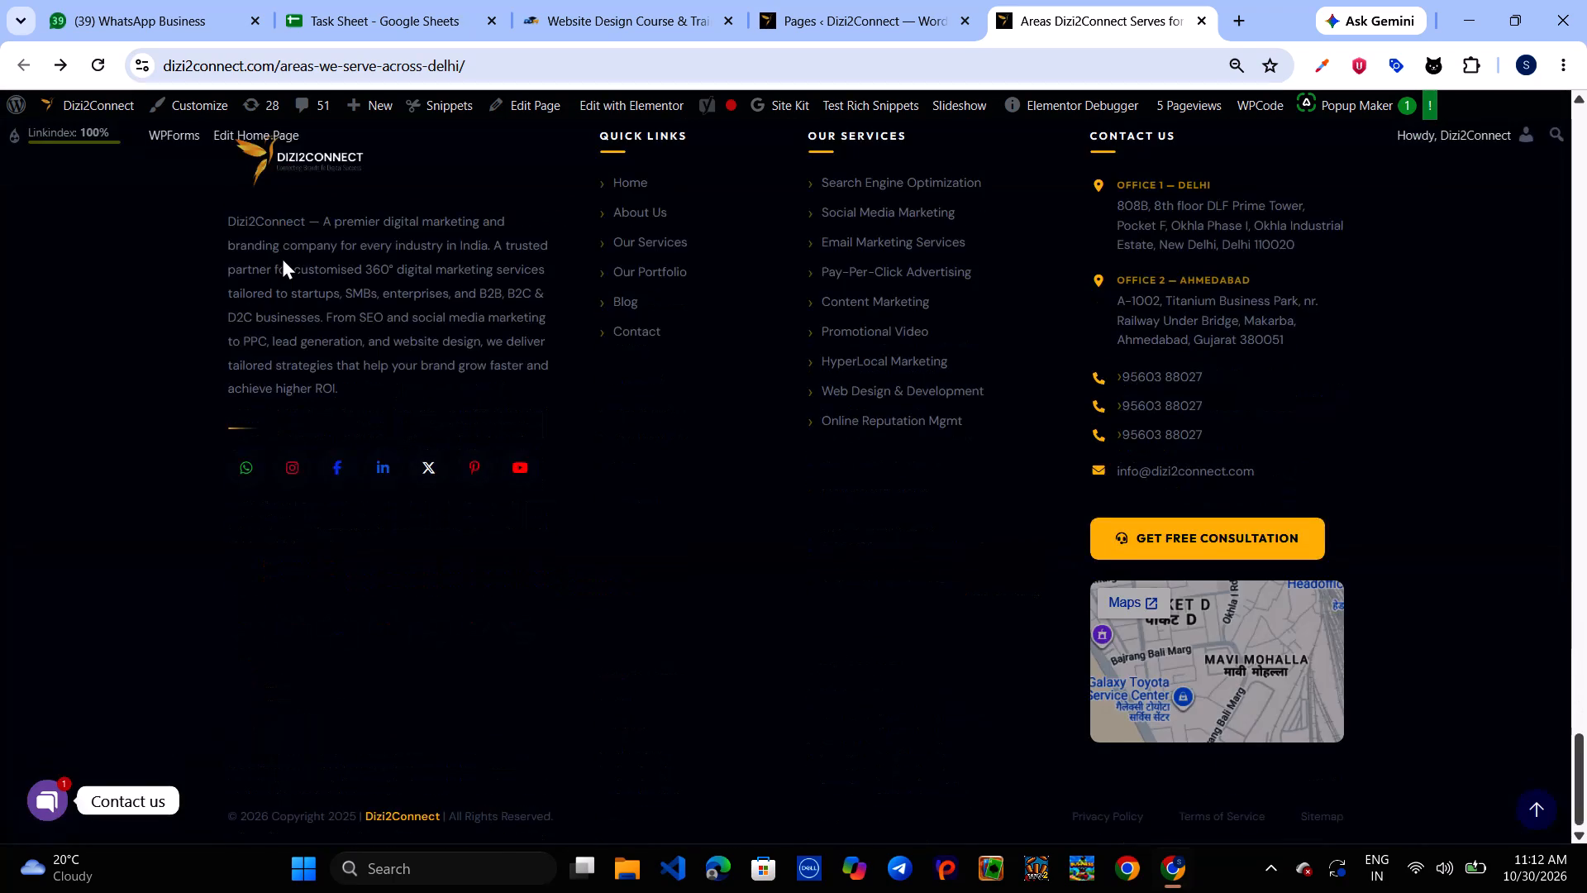
pyautogui.scroll(7, 282, 257)
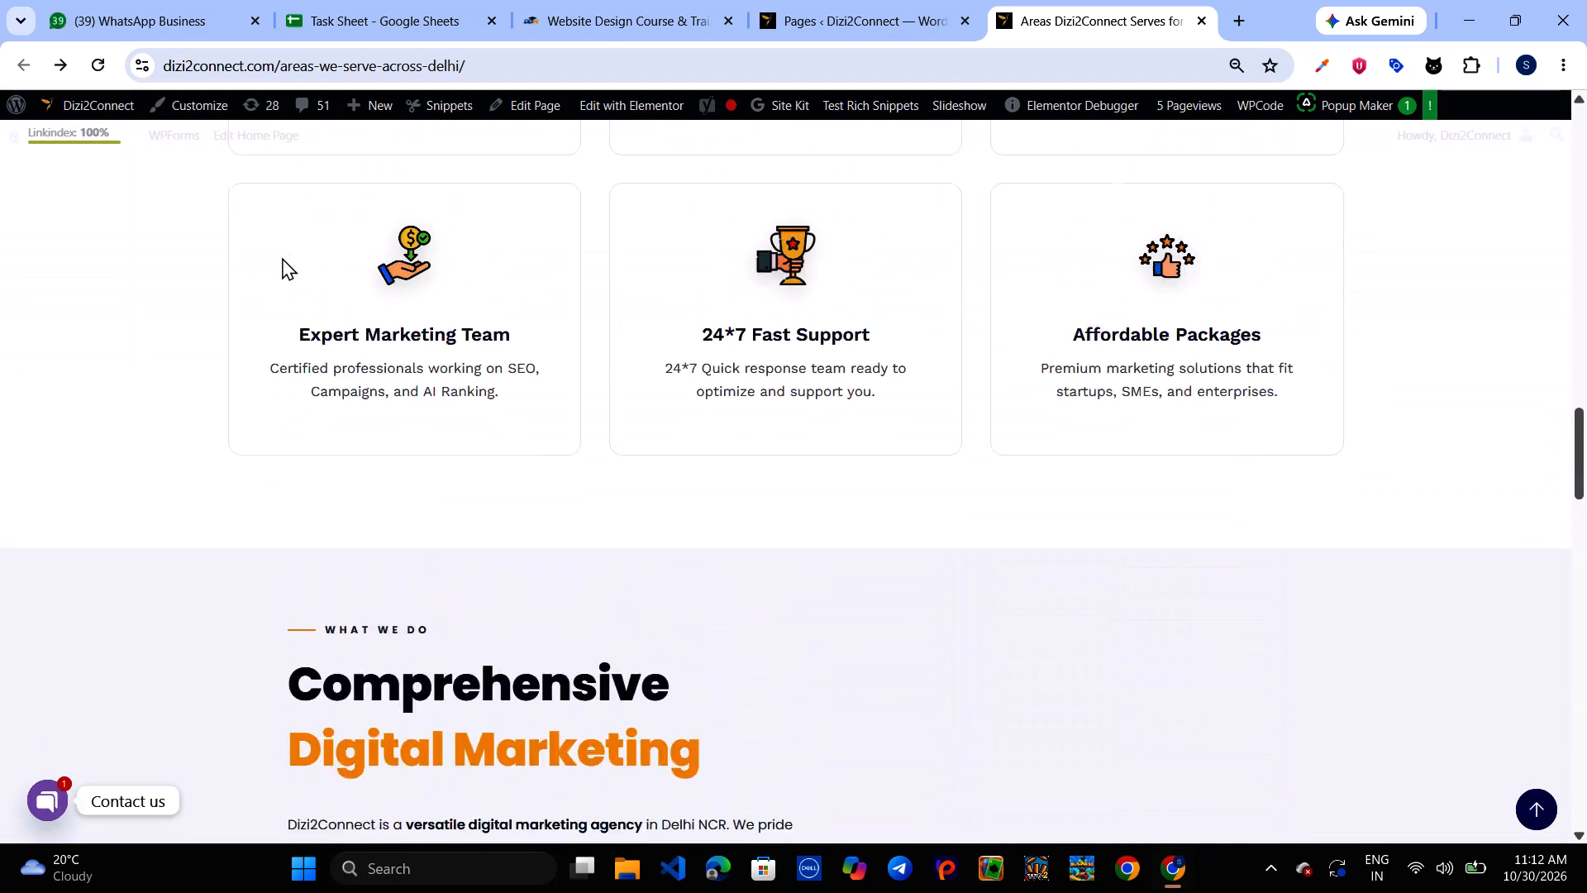
pyautogui.scroll(7, 282, 257)
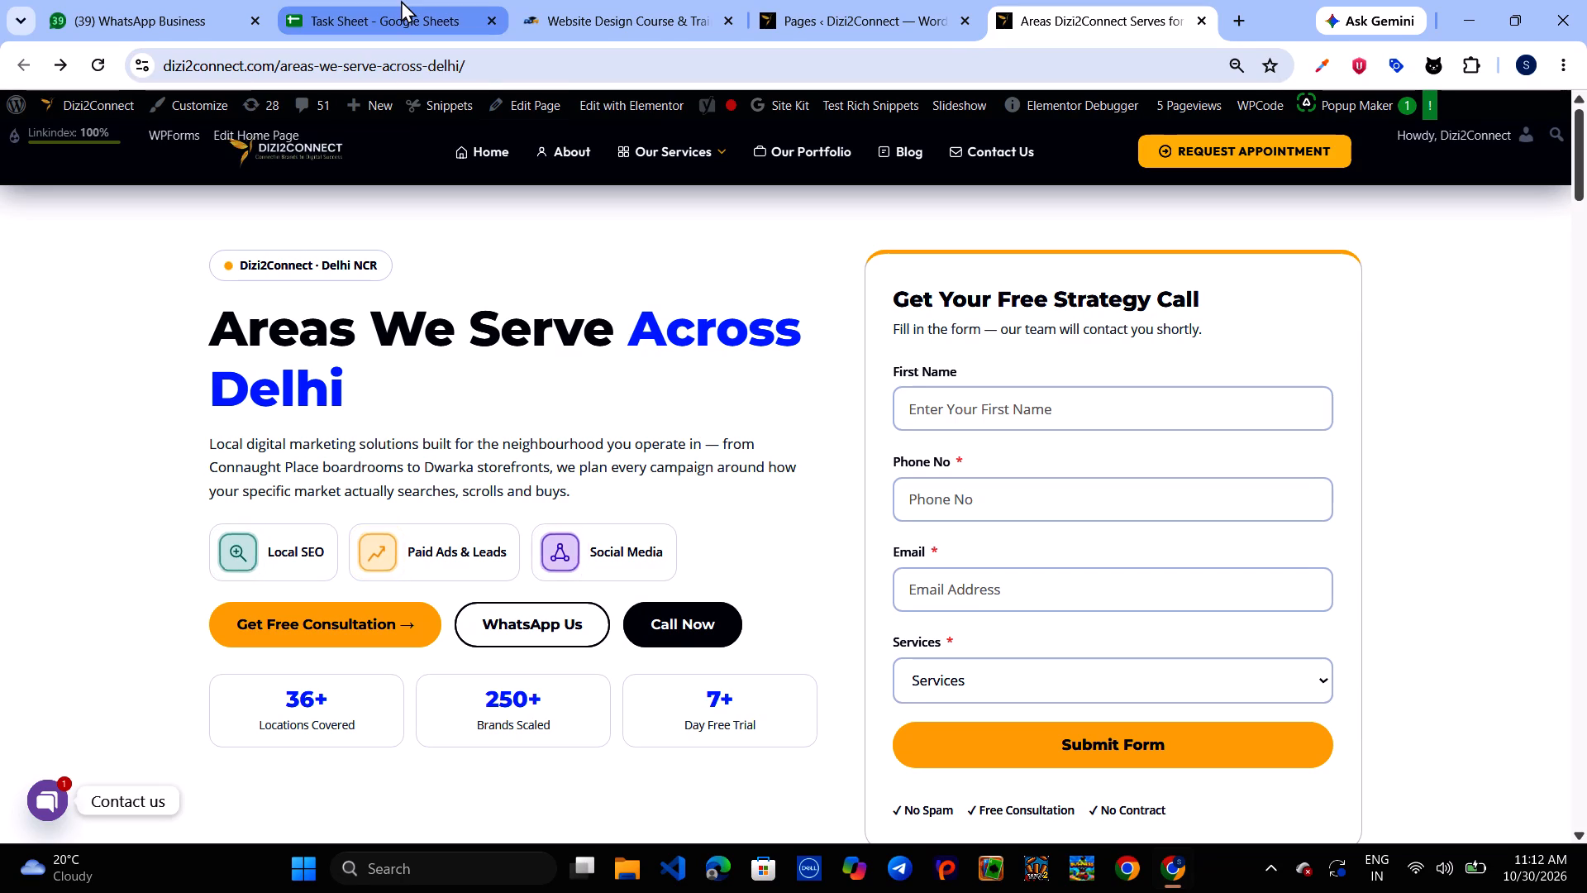
# Examine the Digital Marketing Company in Your Area section again, from its heading and area filters through the Delhi location cards.
pyautogui.scroll(-7, 808, 559)
pyautogui.scroll(5, 808, 559)
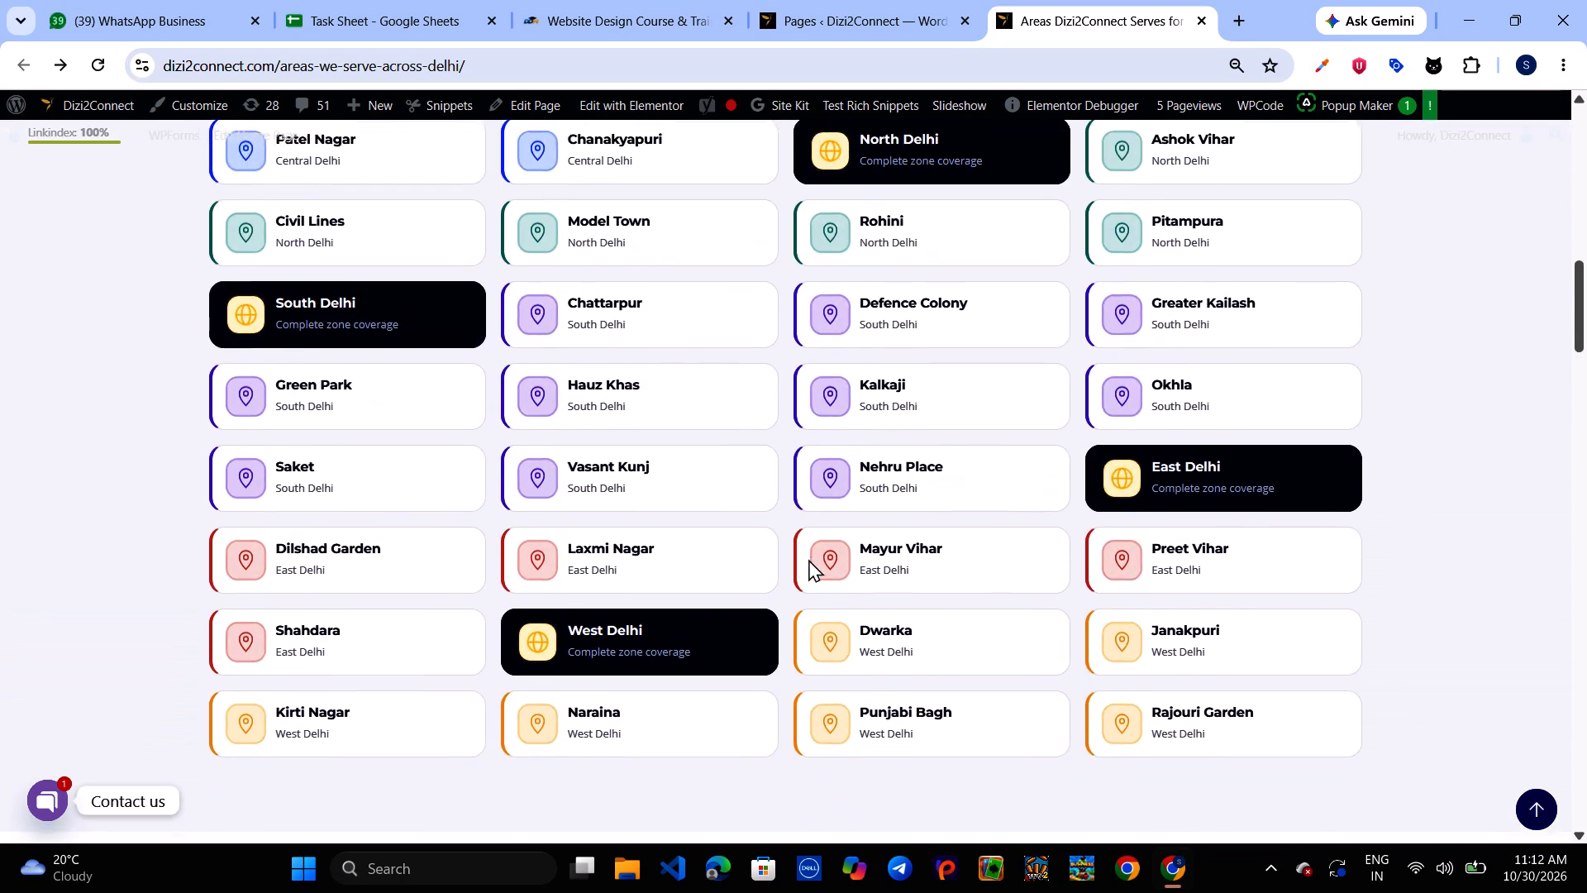
pyautogui.scroll(2, 808, 559)
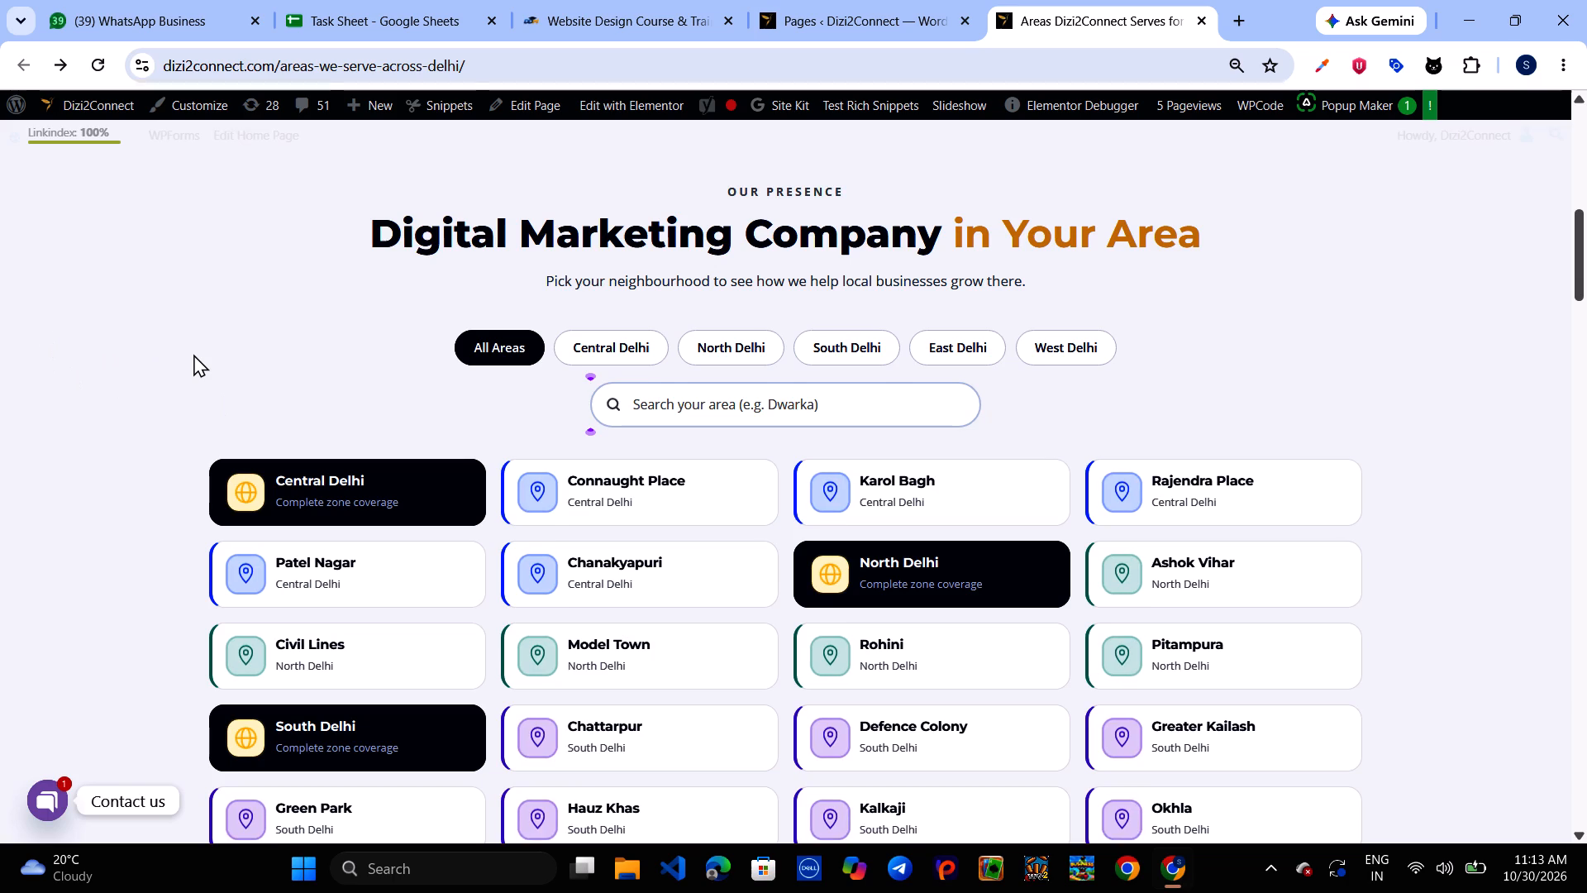
pyautogui.scroll(-1, 193, 354)
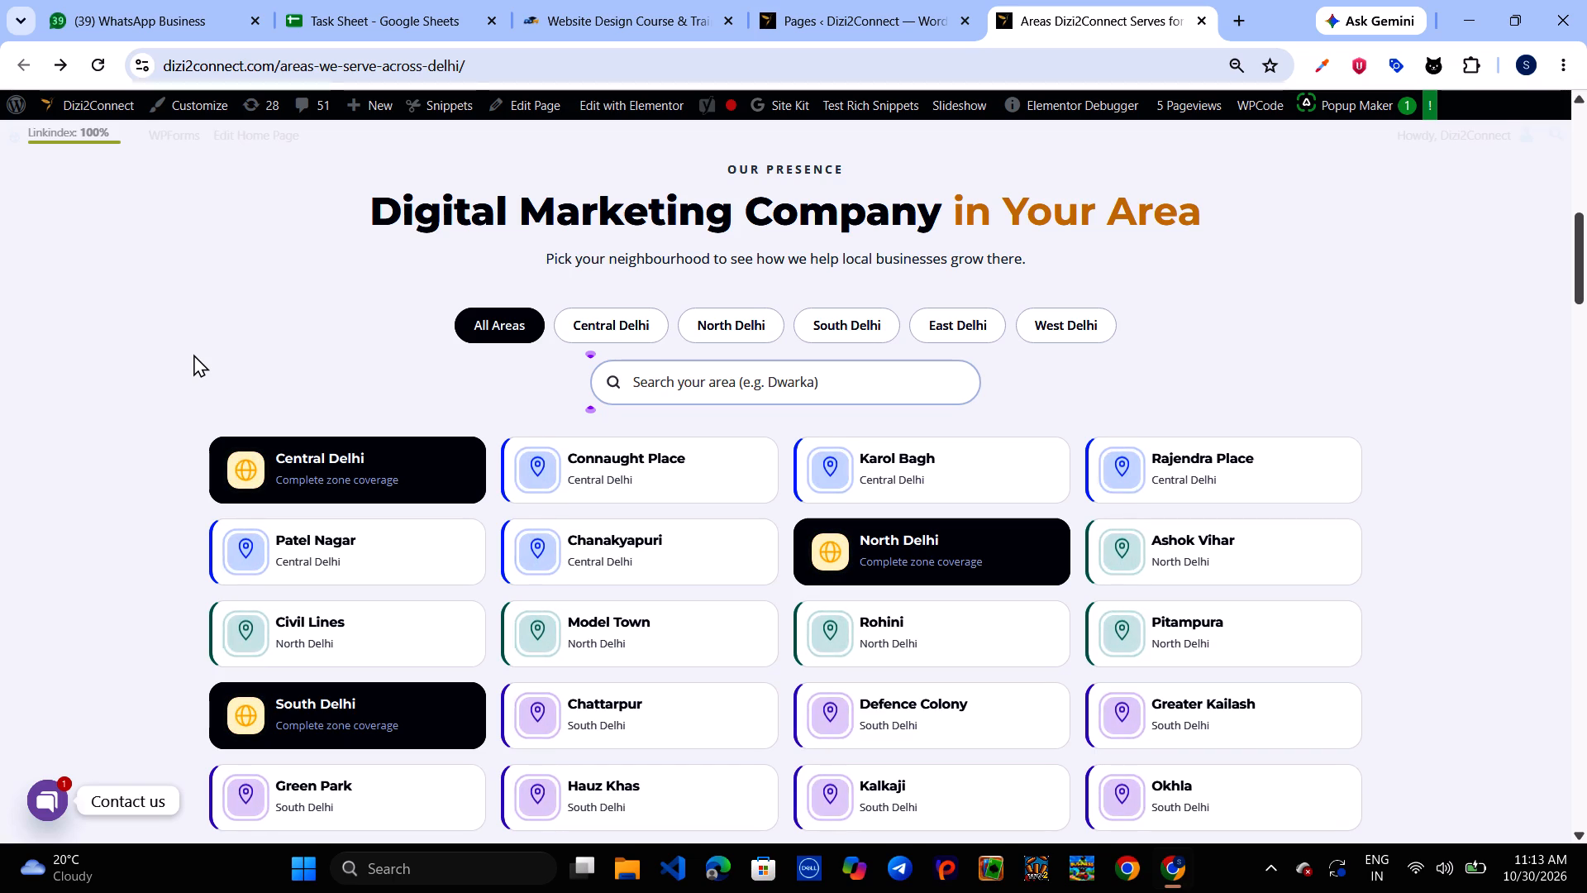
pyautogui.scroll(-1, 193, 354)
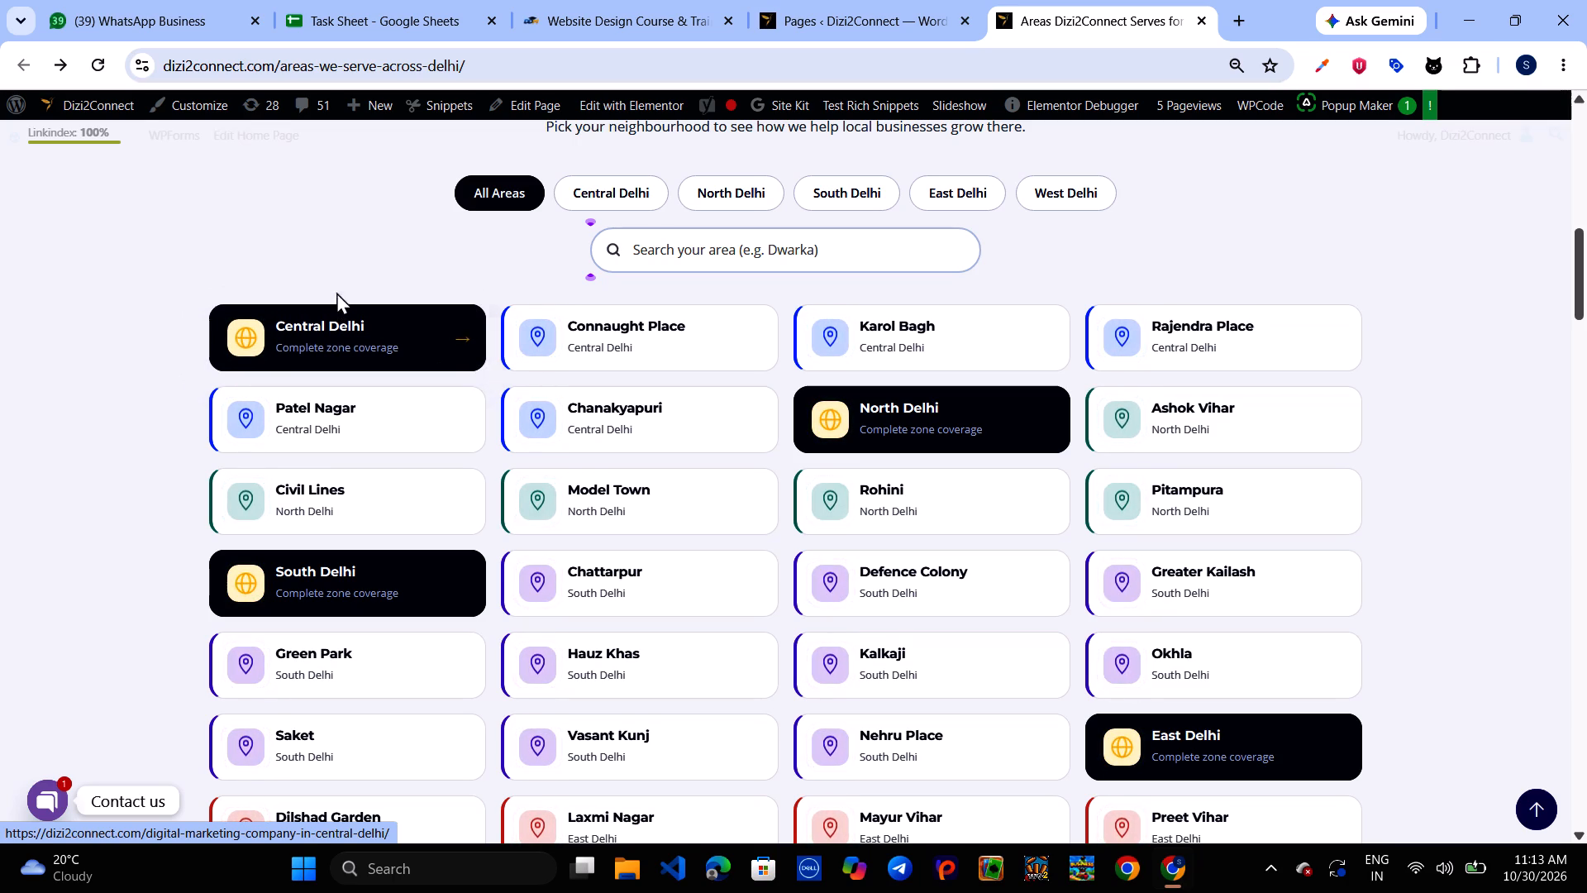
pyautogui.scroll(2, 332, 250)
pyautogui.scroll(-1, 332, 250)
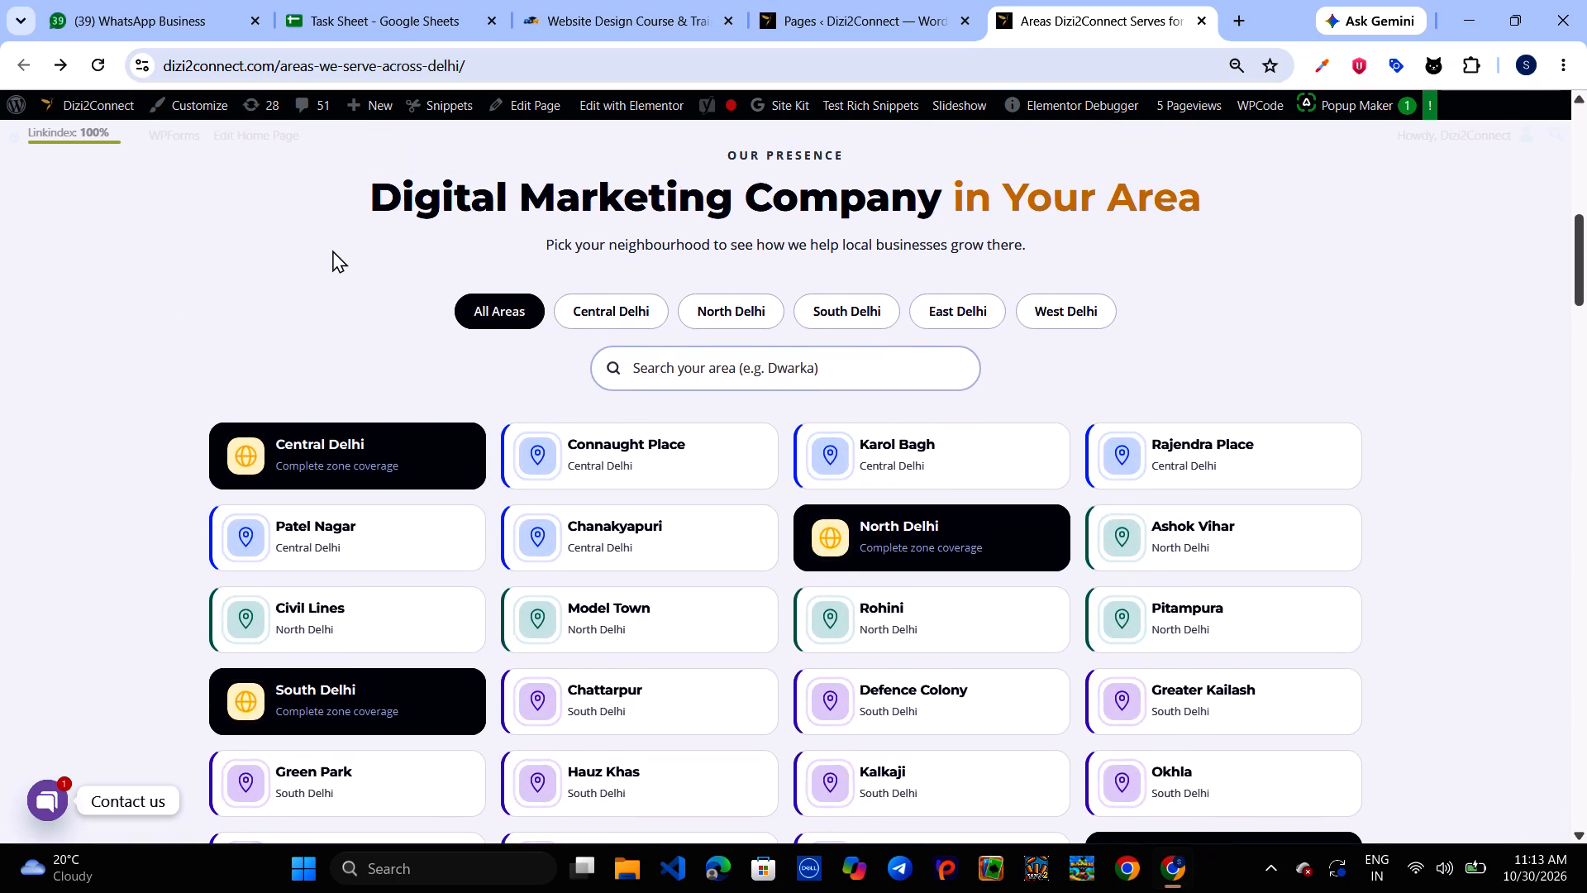
pyautogui.scroll(-1, 332, 250)
pyautogui.scroll(1, 332, 250)
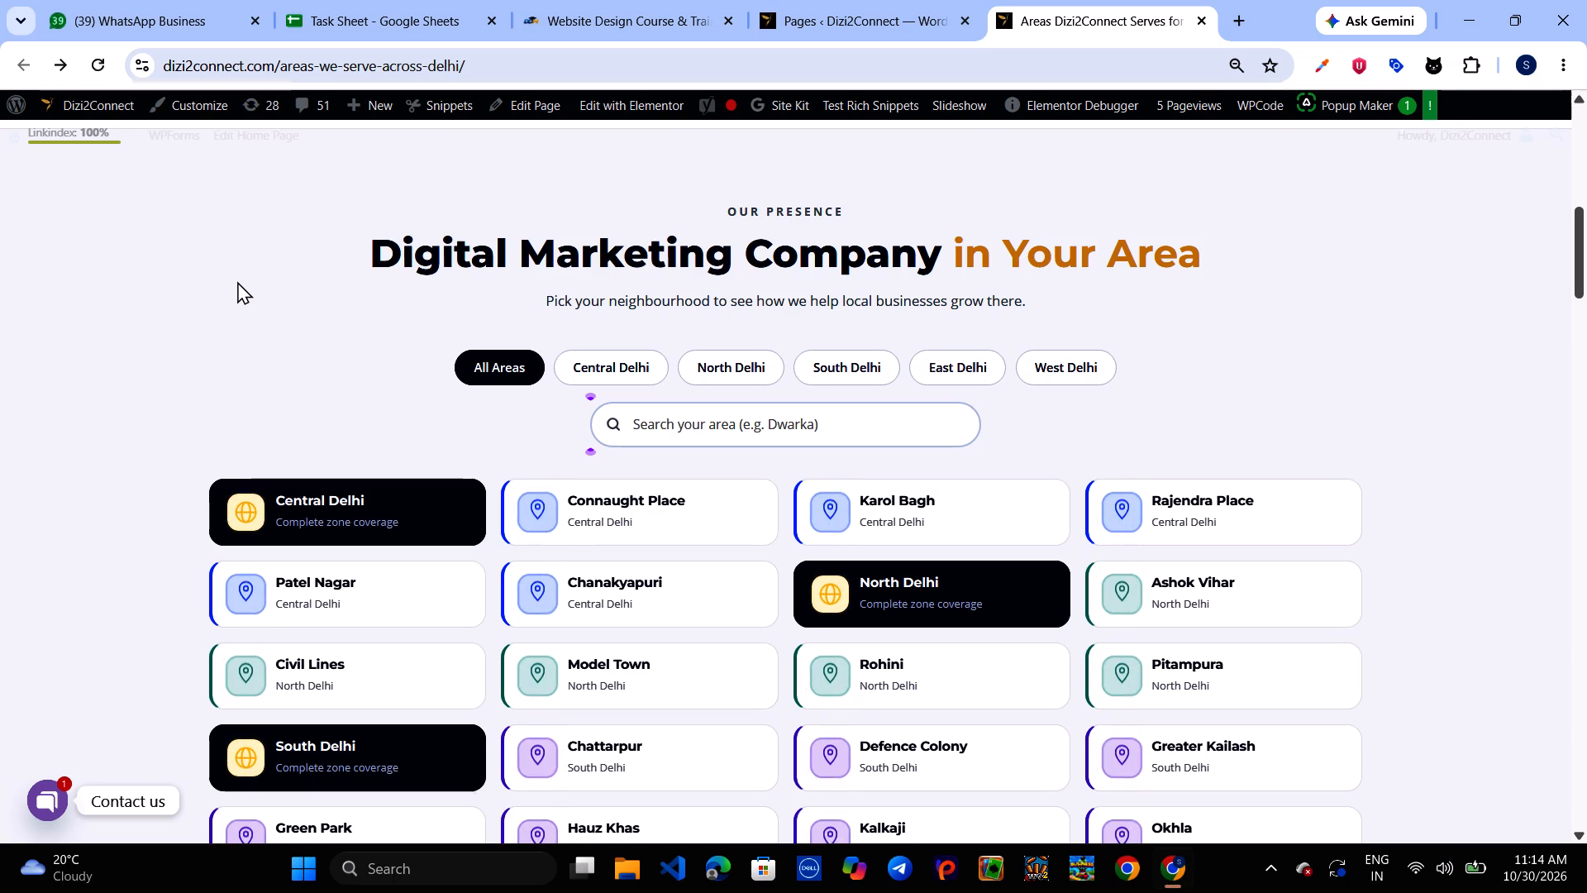
pyautogui.scroll(-1, 301, 337)
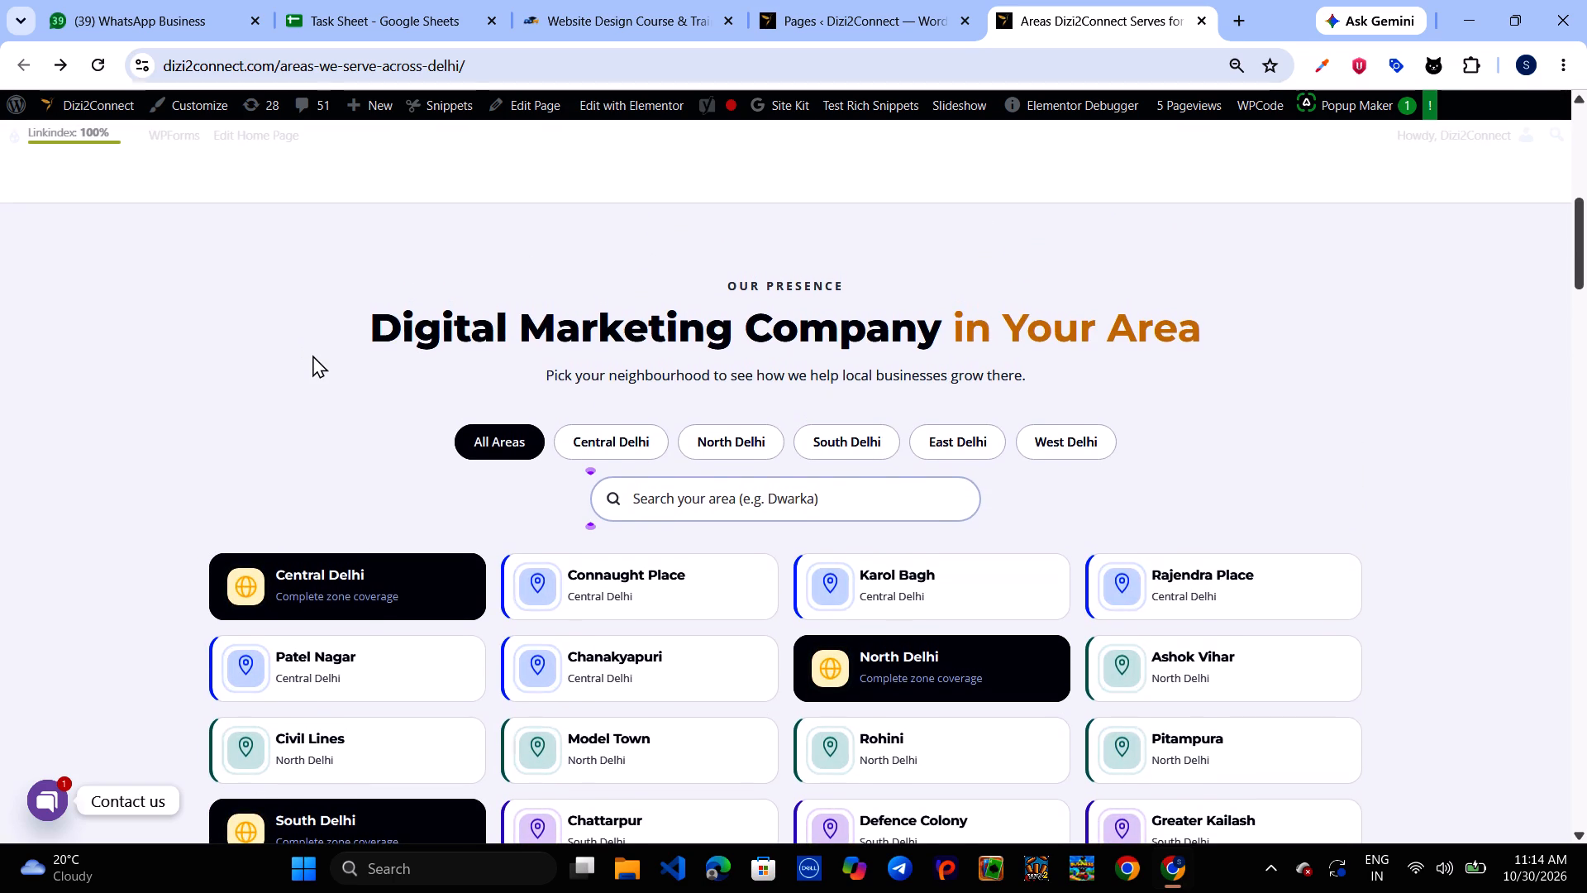
# Examine the location cards in the Digital Marketing Company in Your Area section, down to the West Delhi cards and back to the heading.
pyautogui.scroll(-1, 312, 355)
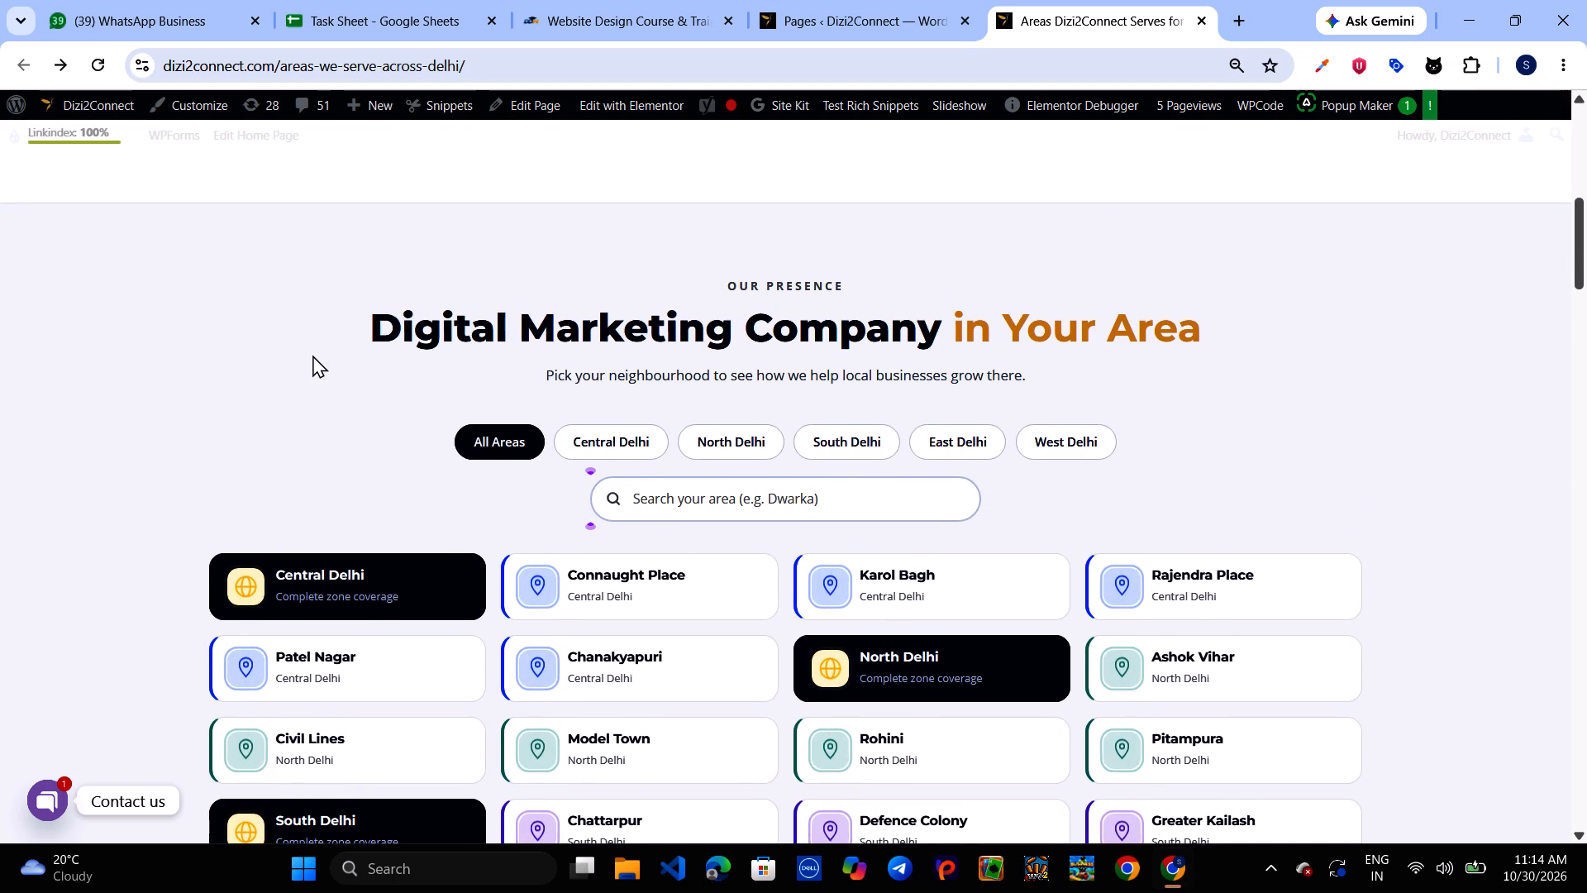
pyautogui.scroll(-2, 312, 355)
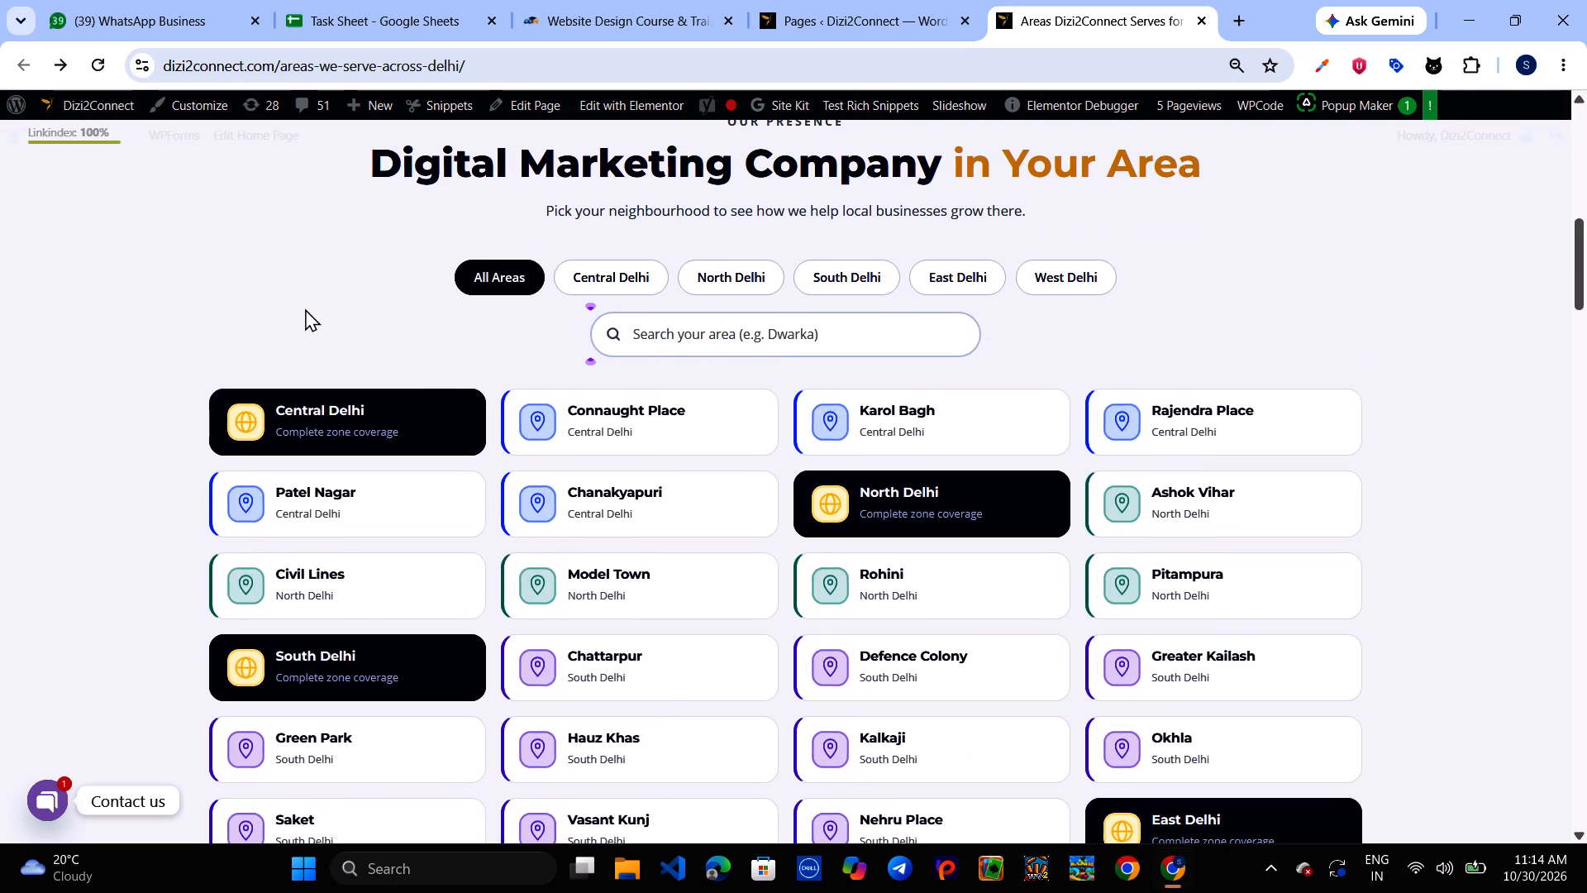
pyautogui.scroll(2, 305, 308)
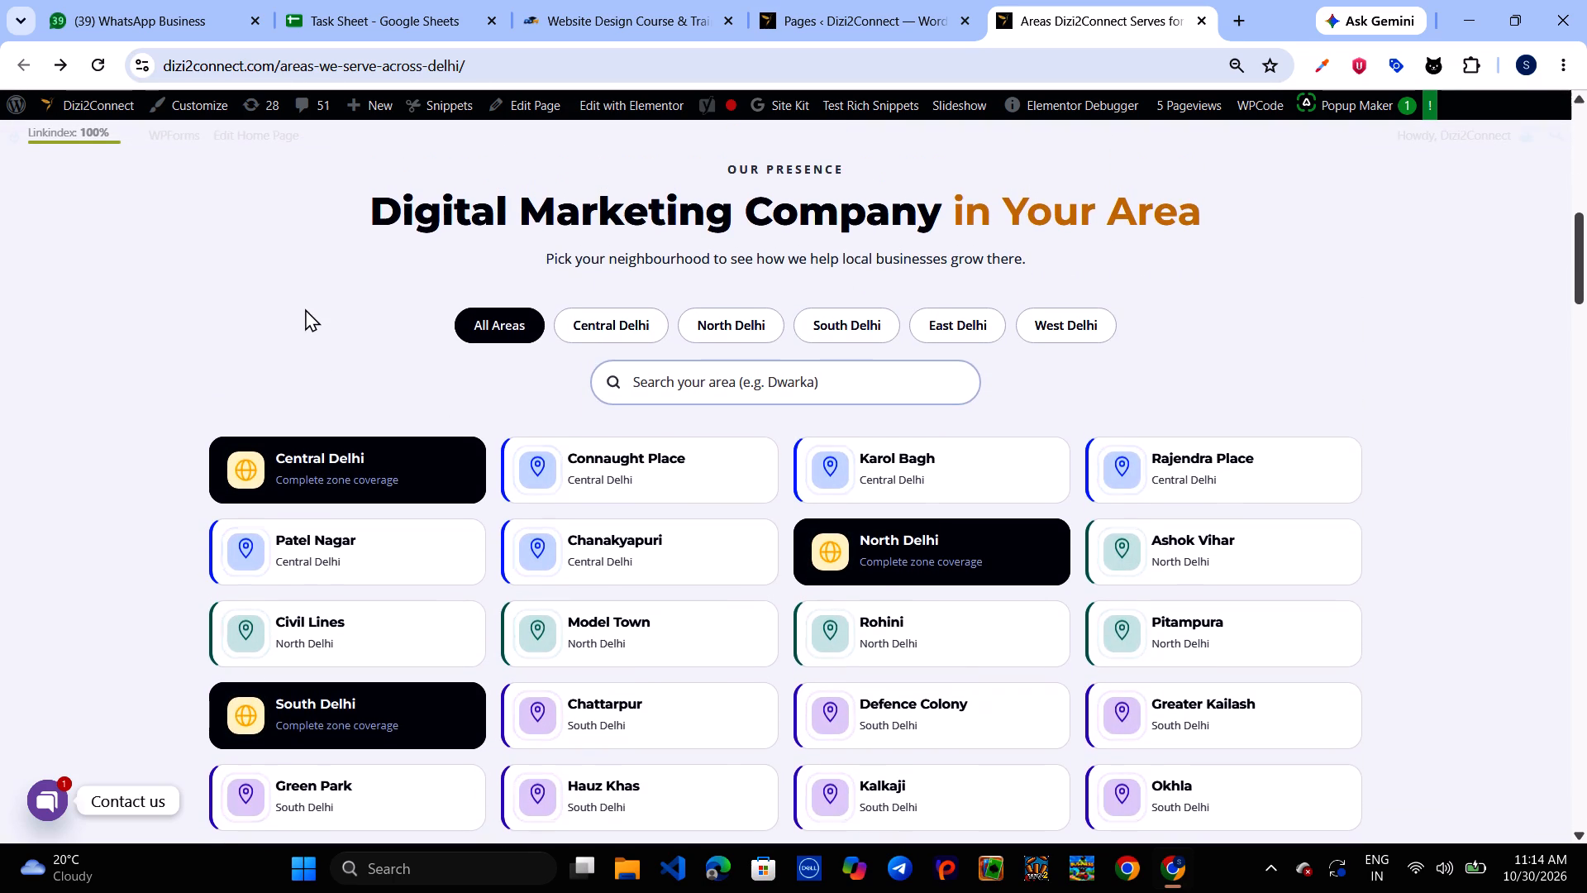
pyautogui.scroll(1, 305, 308)
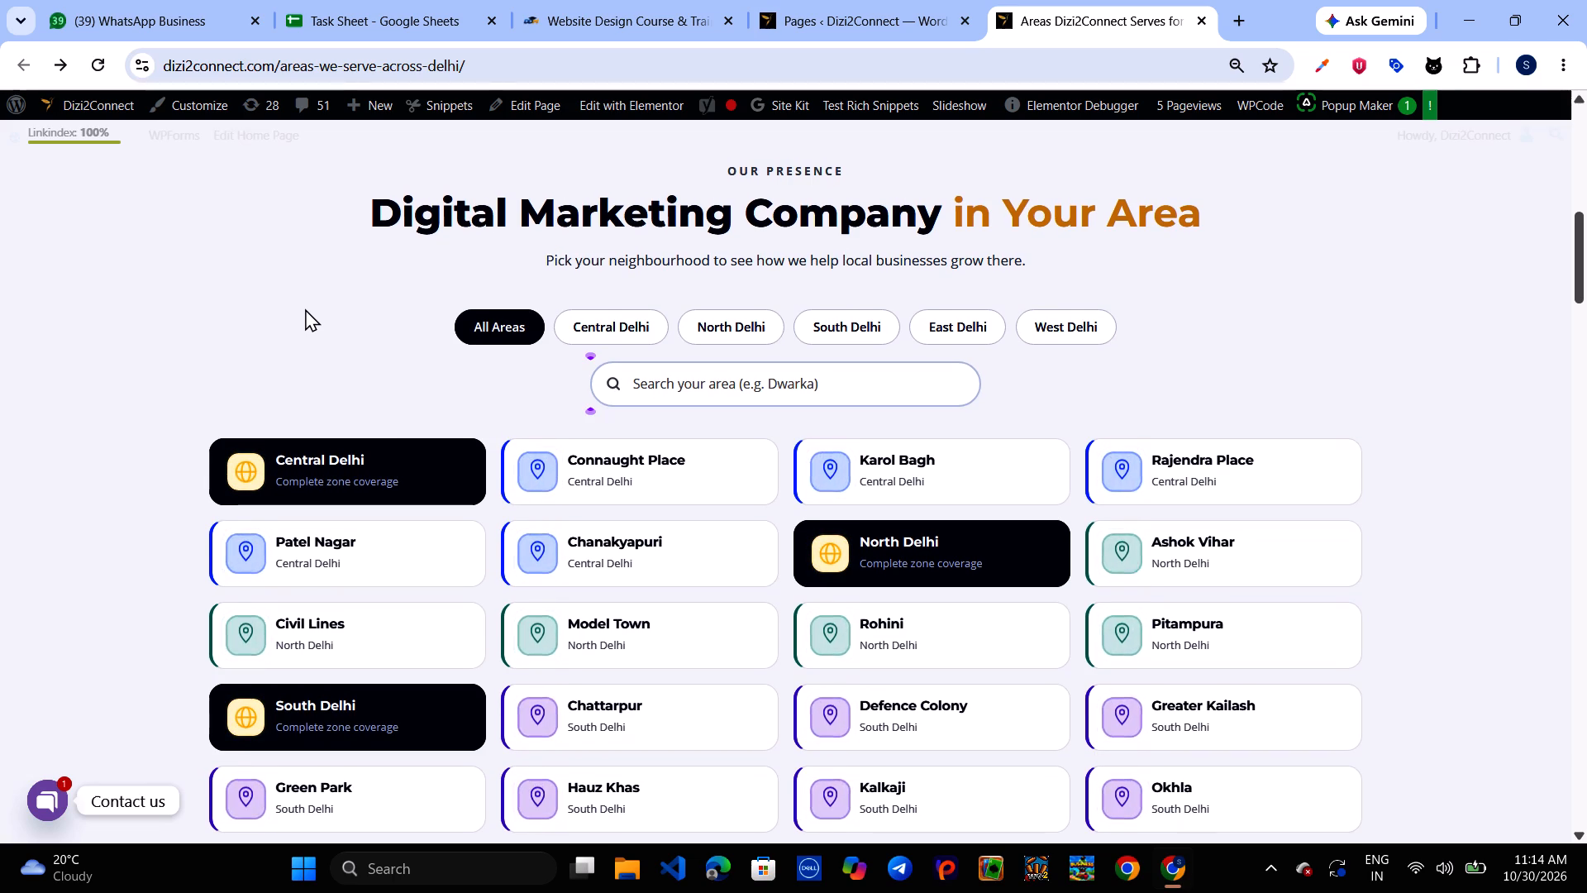
pyautogui.scroll(-1, 305, 308)
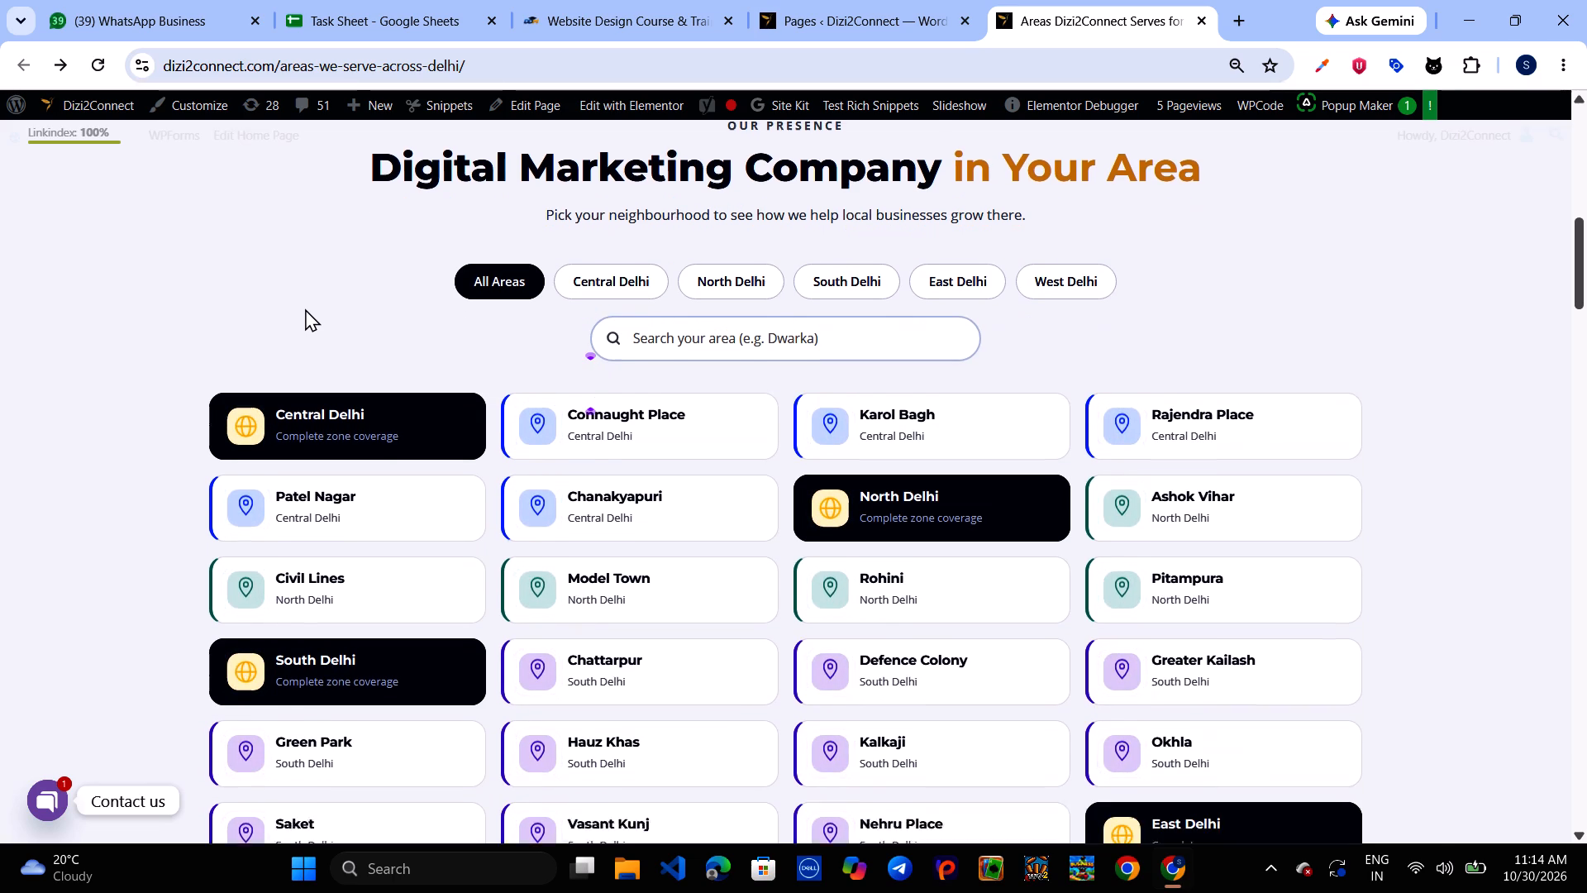
pyautogui.scroll(-4, 305, 308)
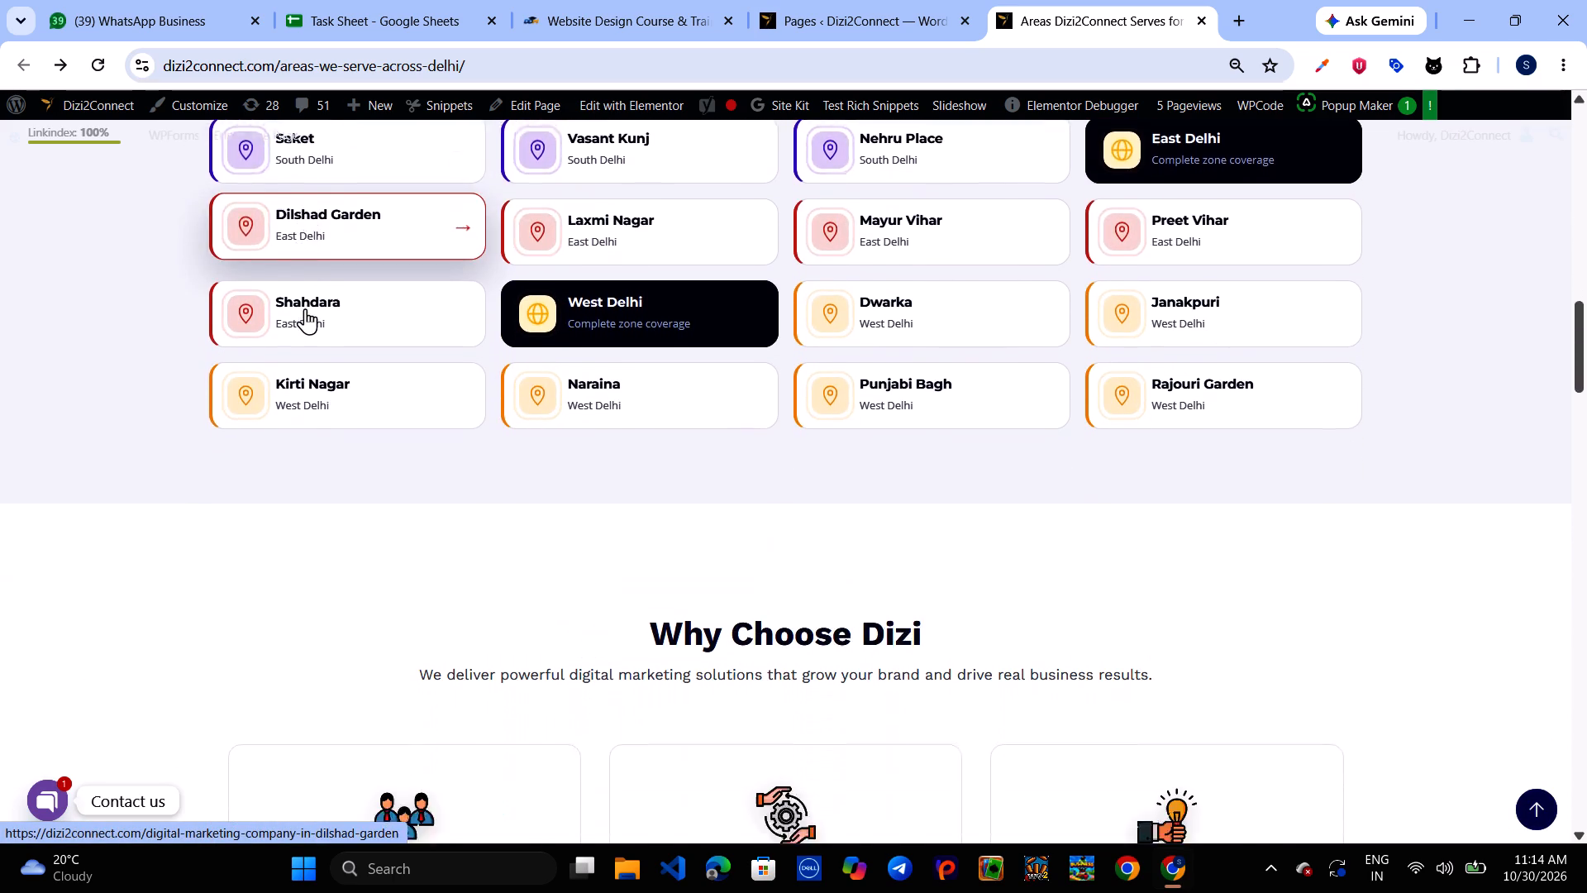
pyautogui.scroll(-1, 305, 308)
pyautogui.scroll(3, 368, 405)
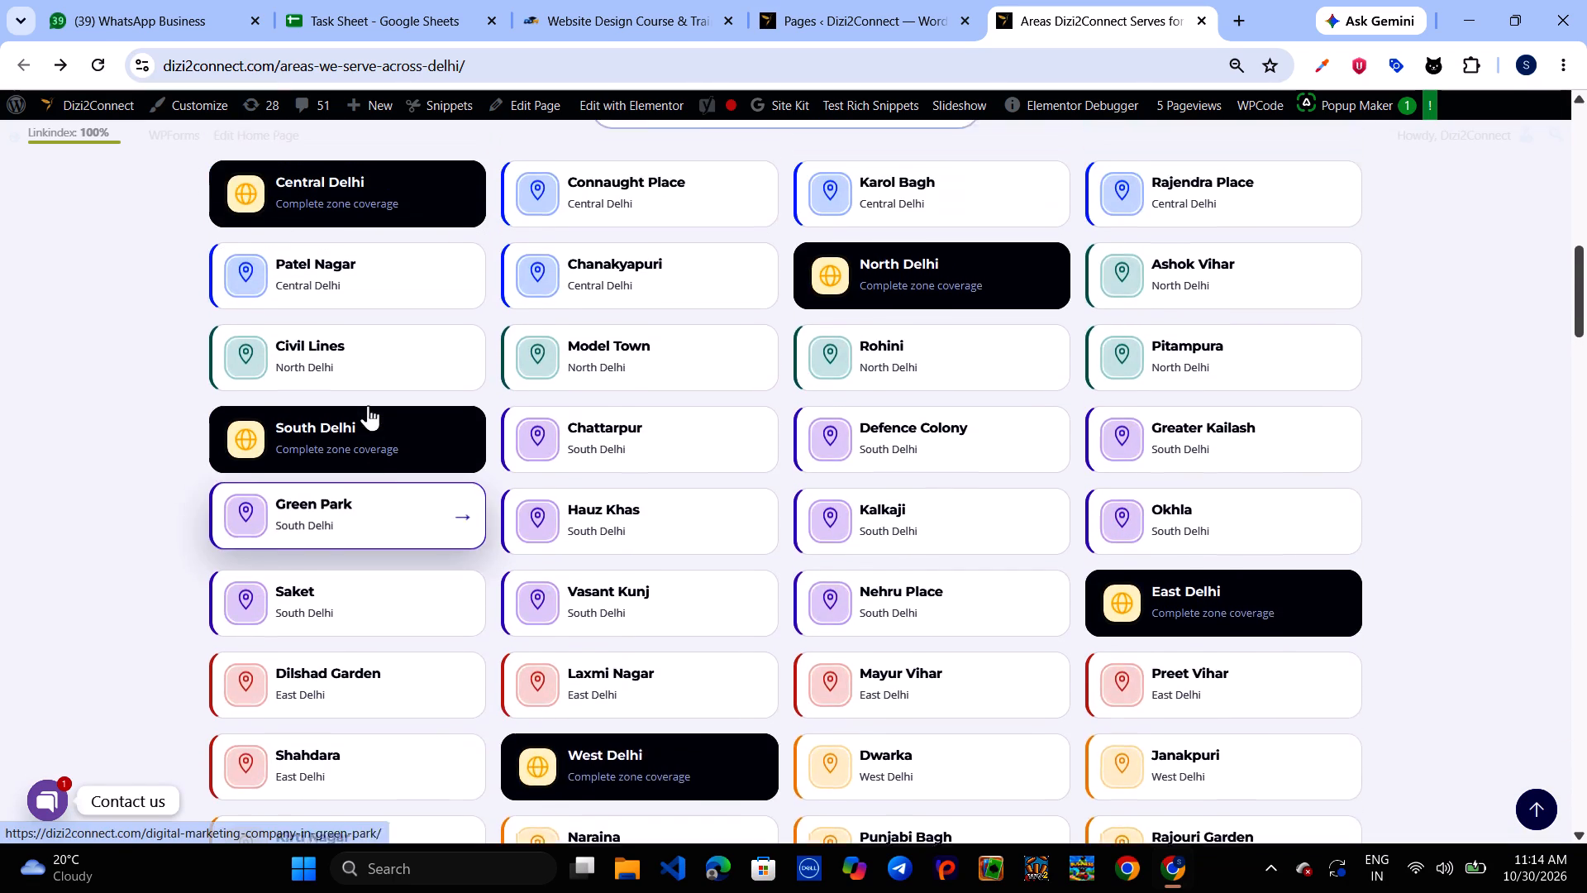
pyautogui.scroll(1, 368, 405)
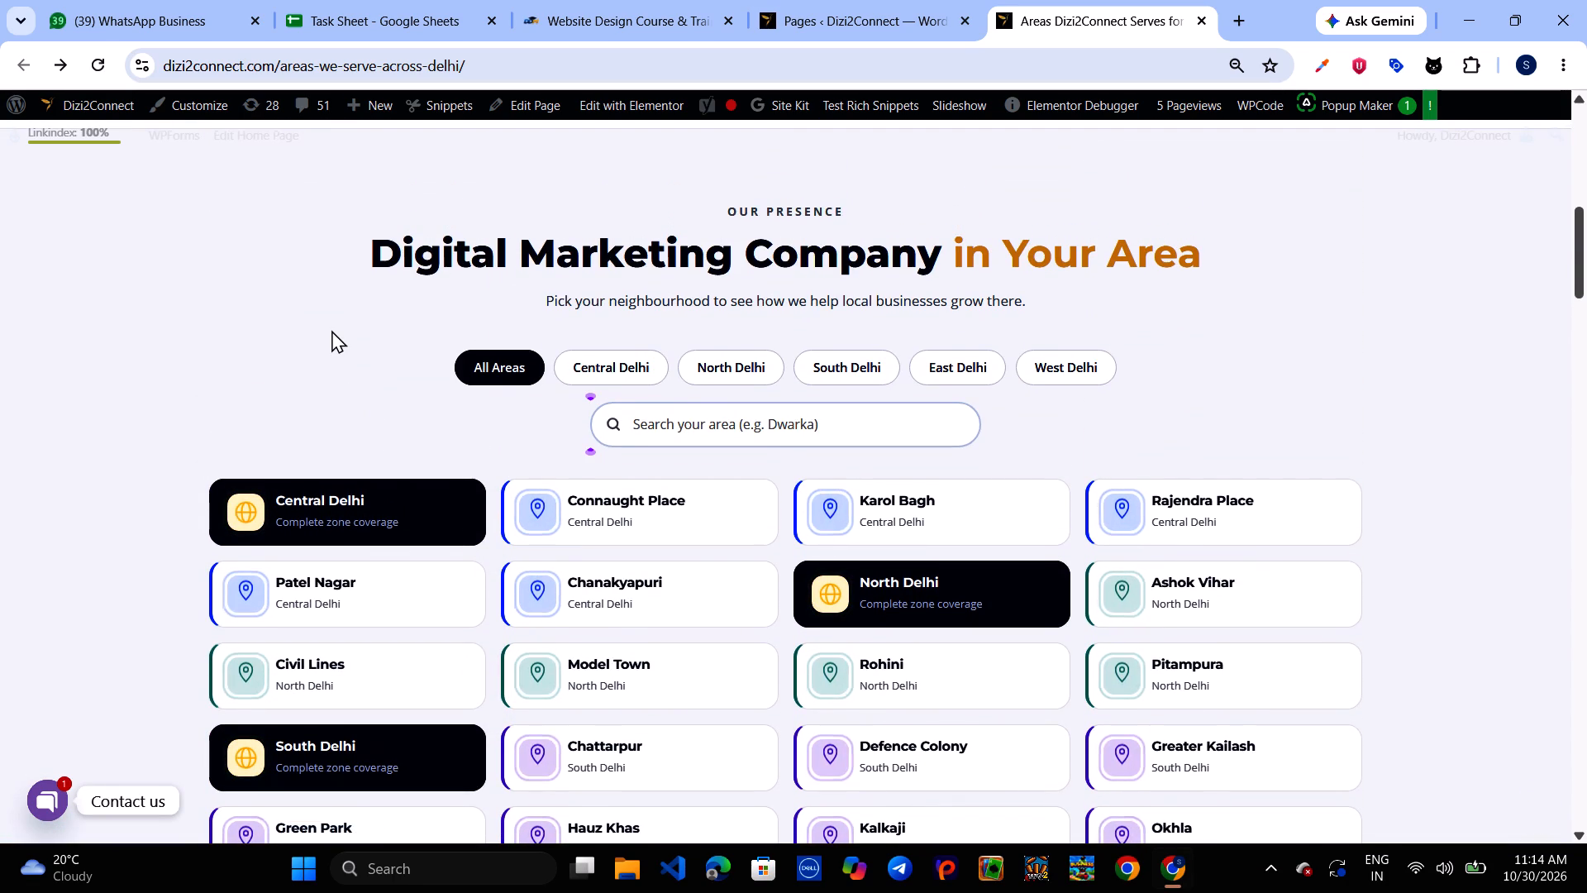
# Compare the area filters and upper location cards with the Areas We Serve Across Delhi hero section and its strategy call form.
pyautogui.scroll(-1, 331, 330)
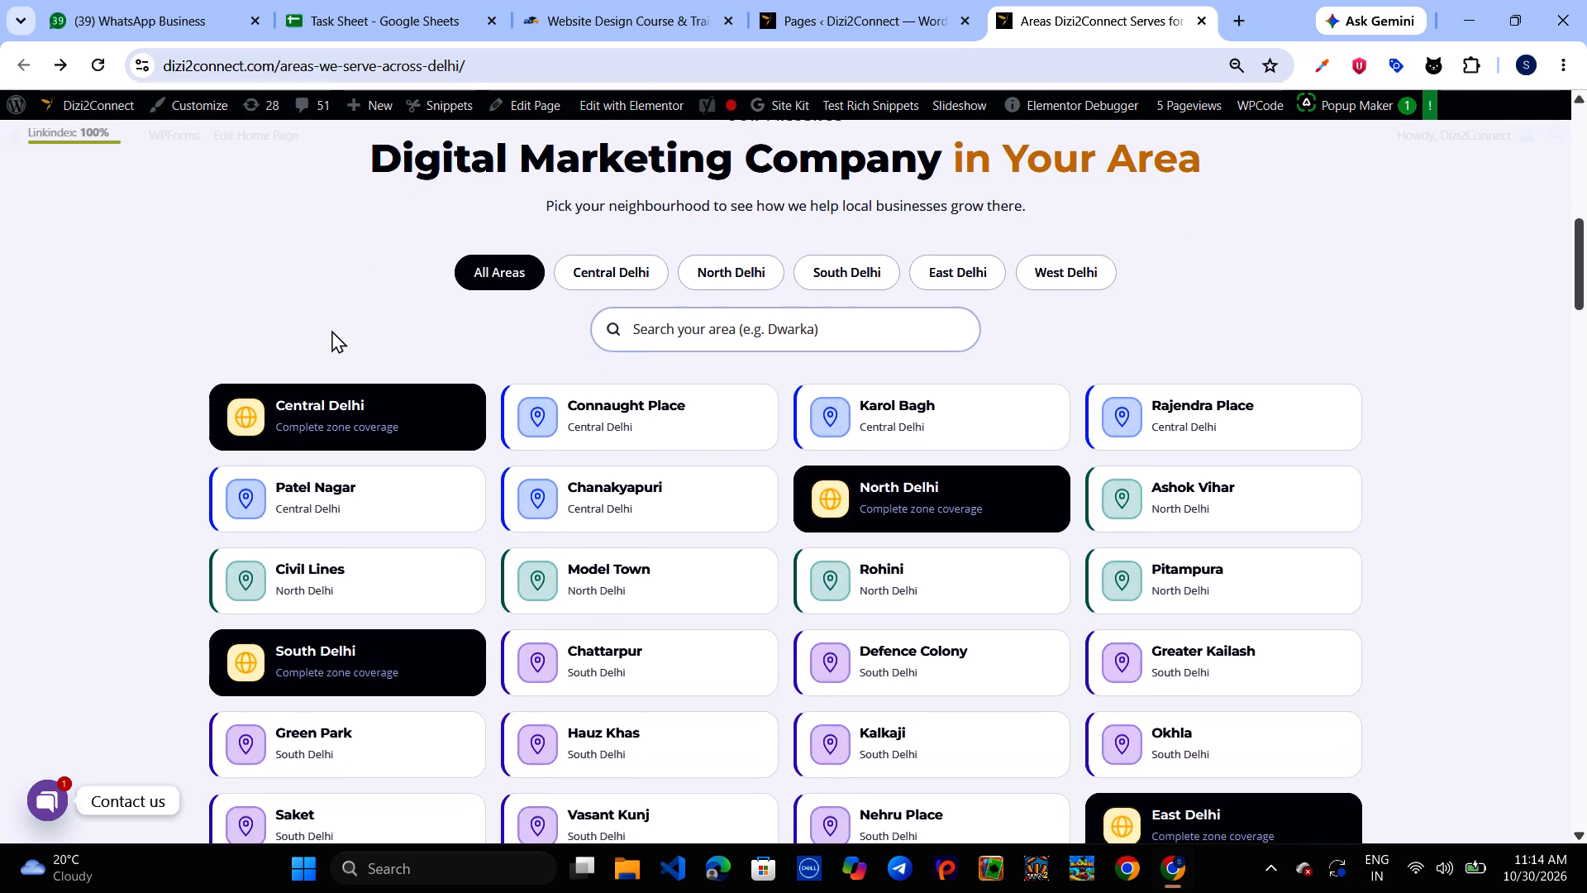
pyautogui.scroll(-1, 331, 330)
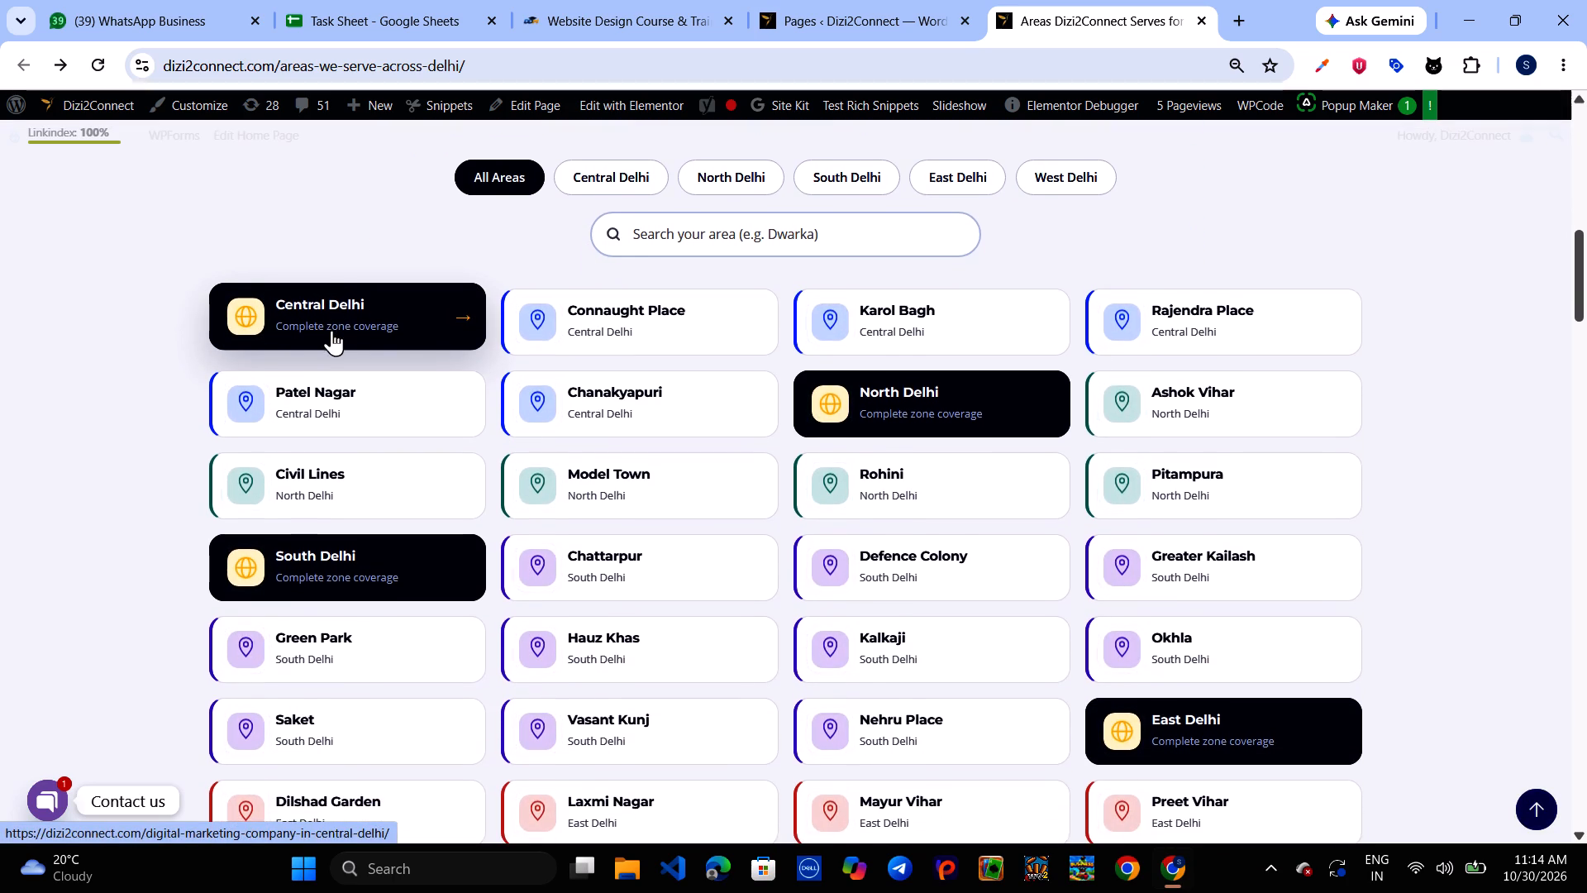
pyautogui.scroll(-1, 331, 330)
pyautogui.scroll(2, 358, 220)
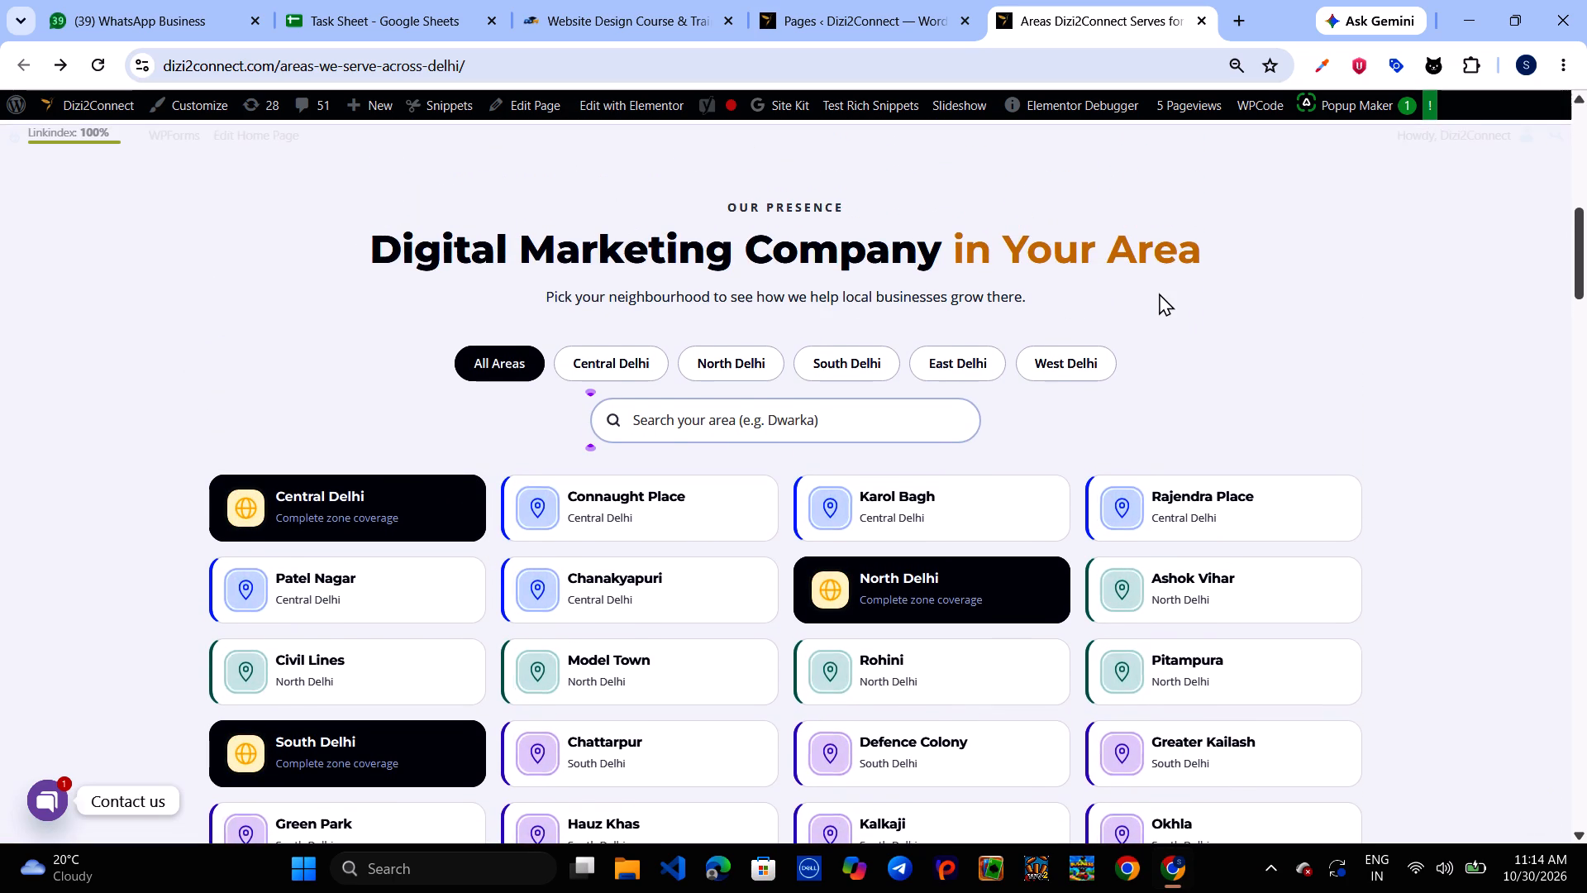
pyautogui.scroll(-1, 1159, 293)
pyautogui.scroll(1, 1159, 293)
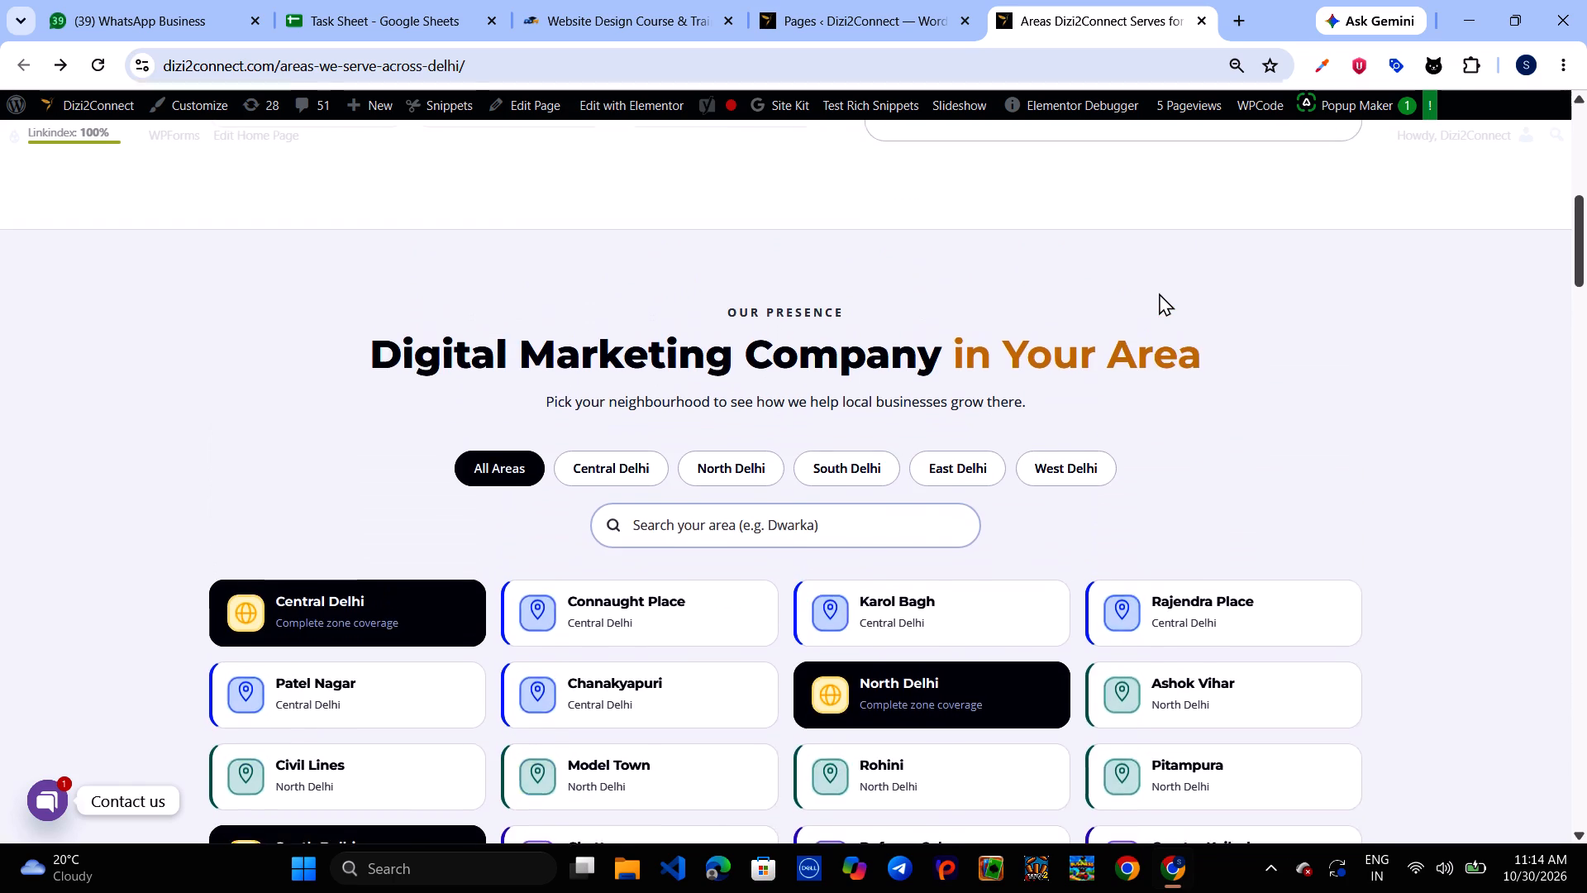
pyautogui.scroll(5, 1159, 293)
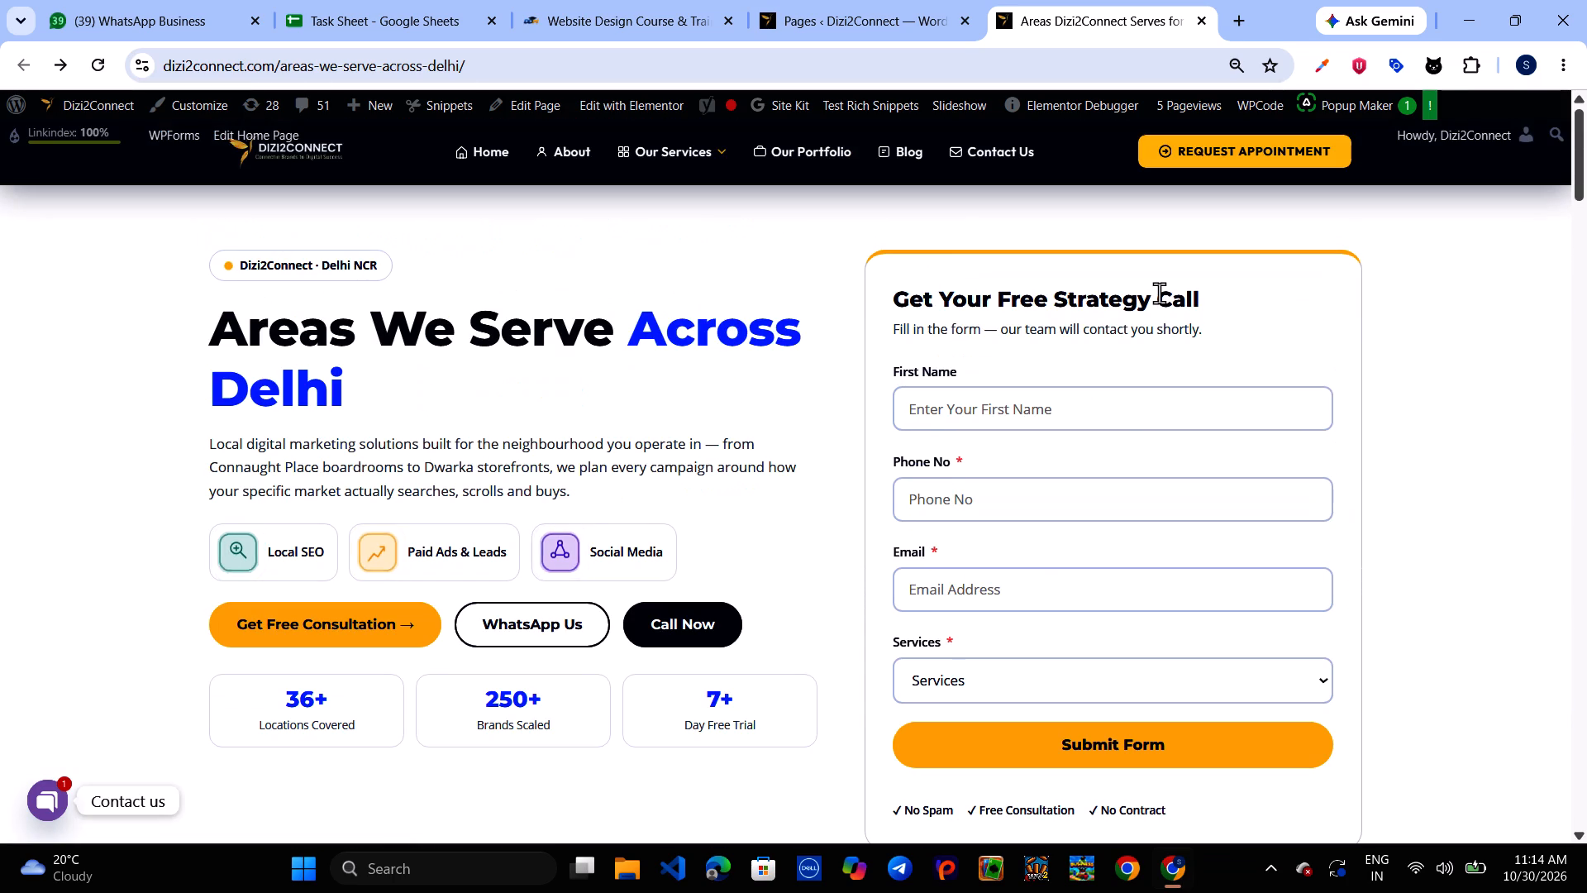
pyautogui.scroll(-3, 809, 401)
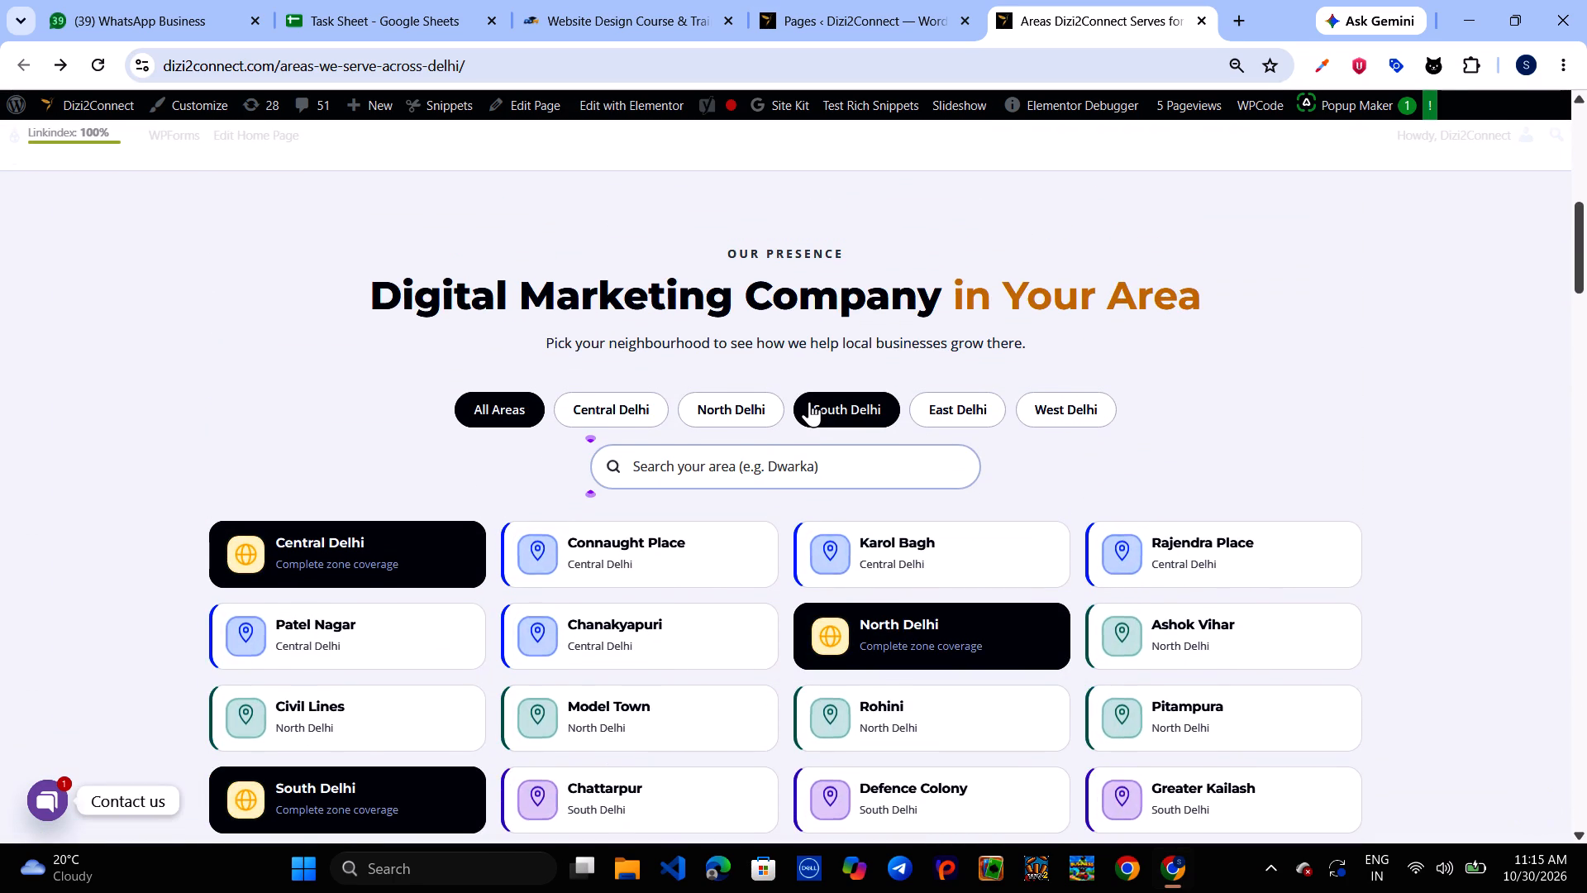
pyautogui.scroll(-1, 322, 314)
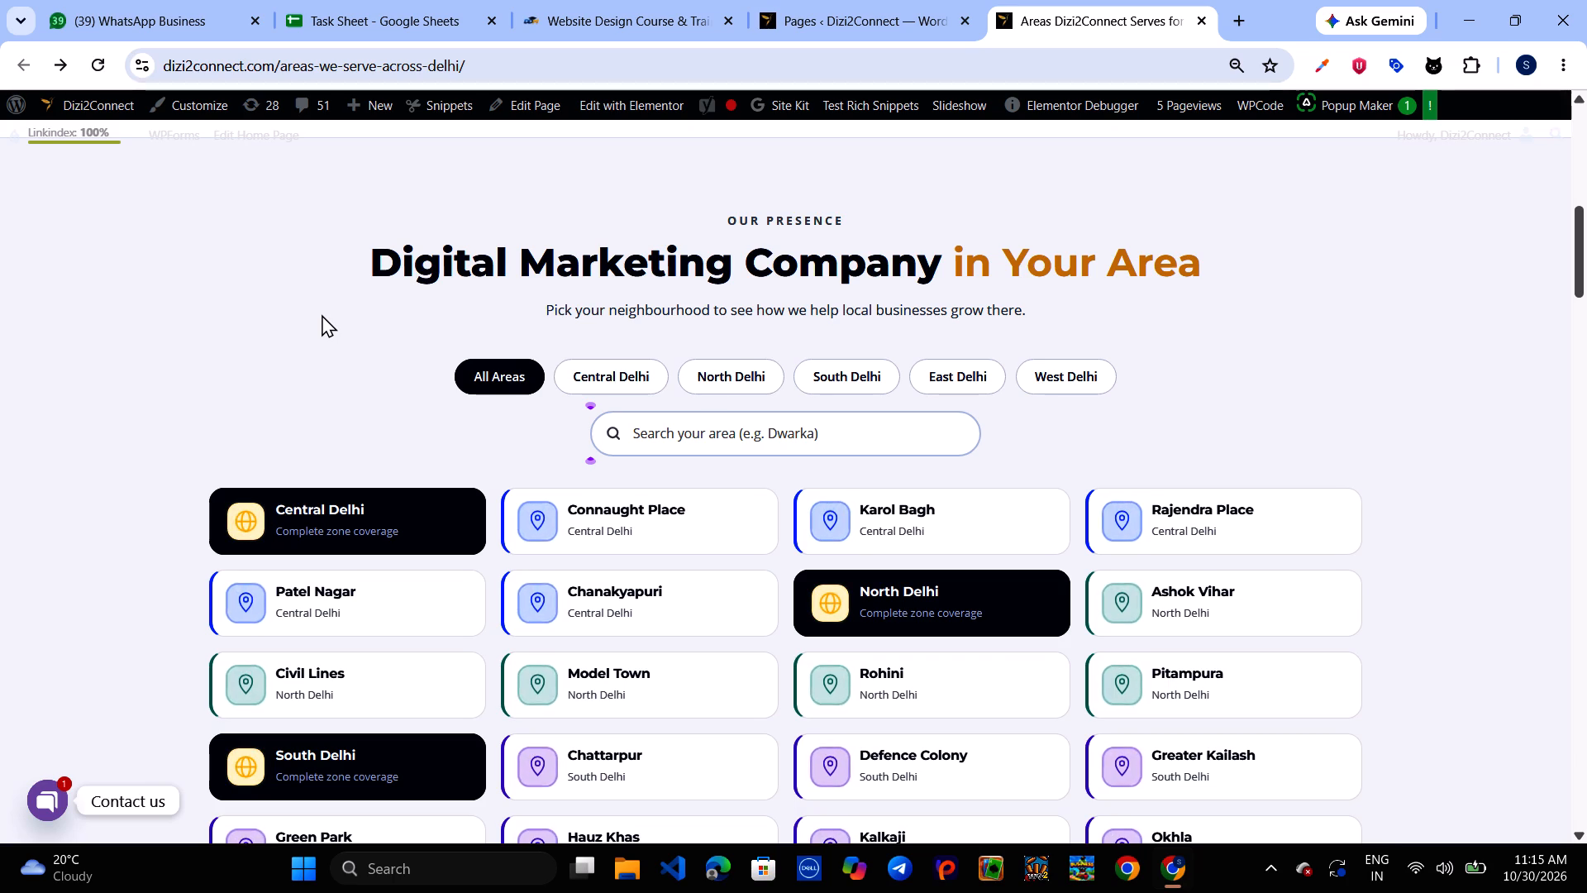
pyautogui.scroll(1, 338, 332)
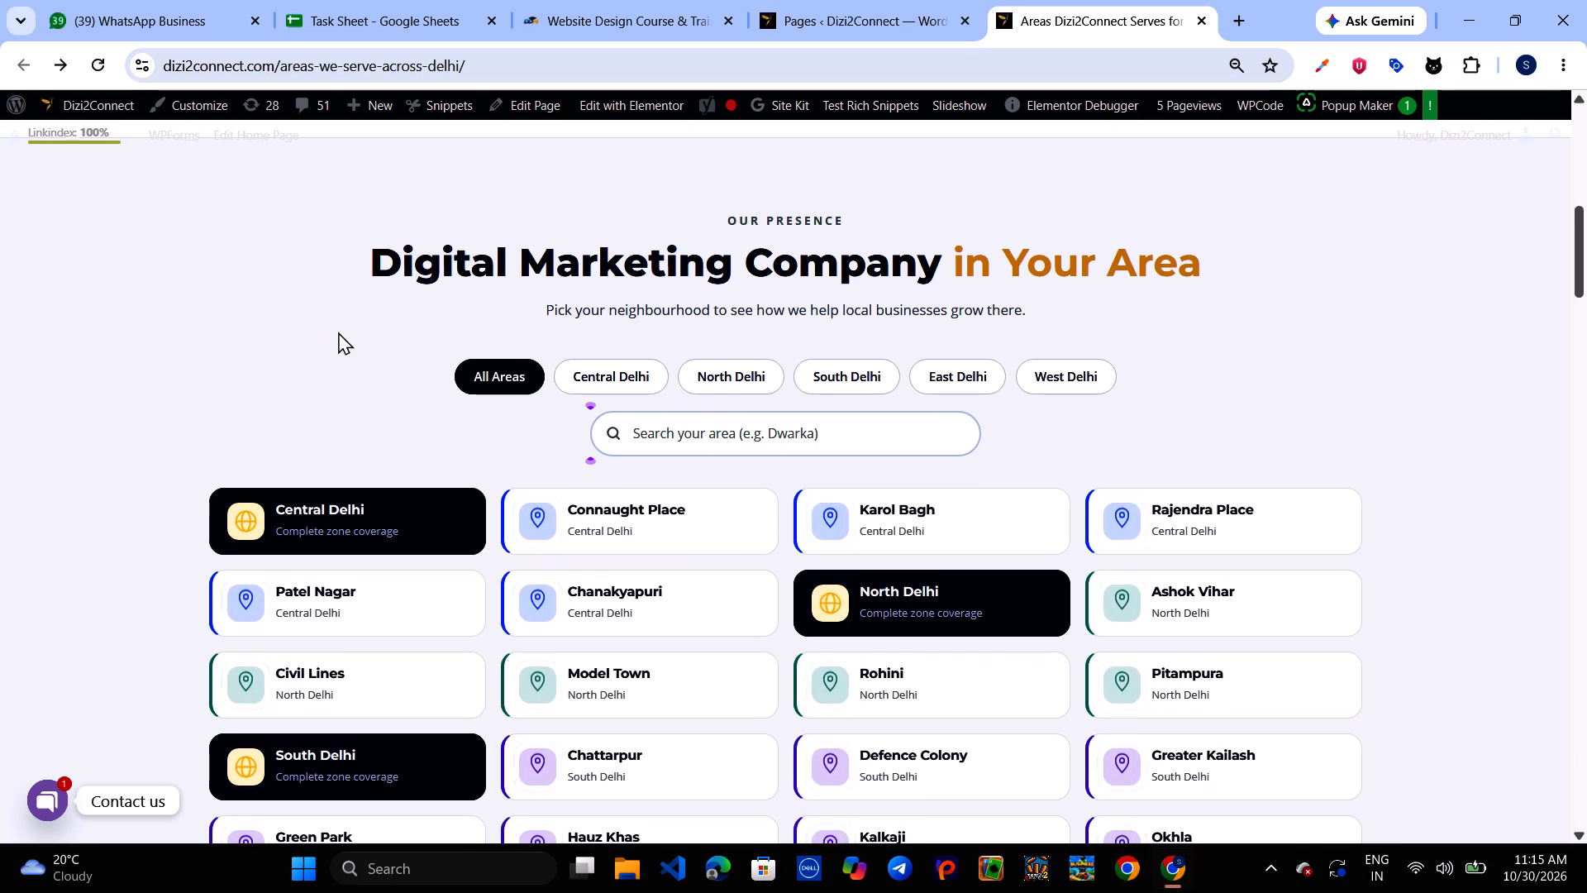
pyautogui.scroll(2, 338, 332)
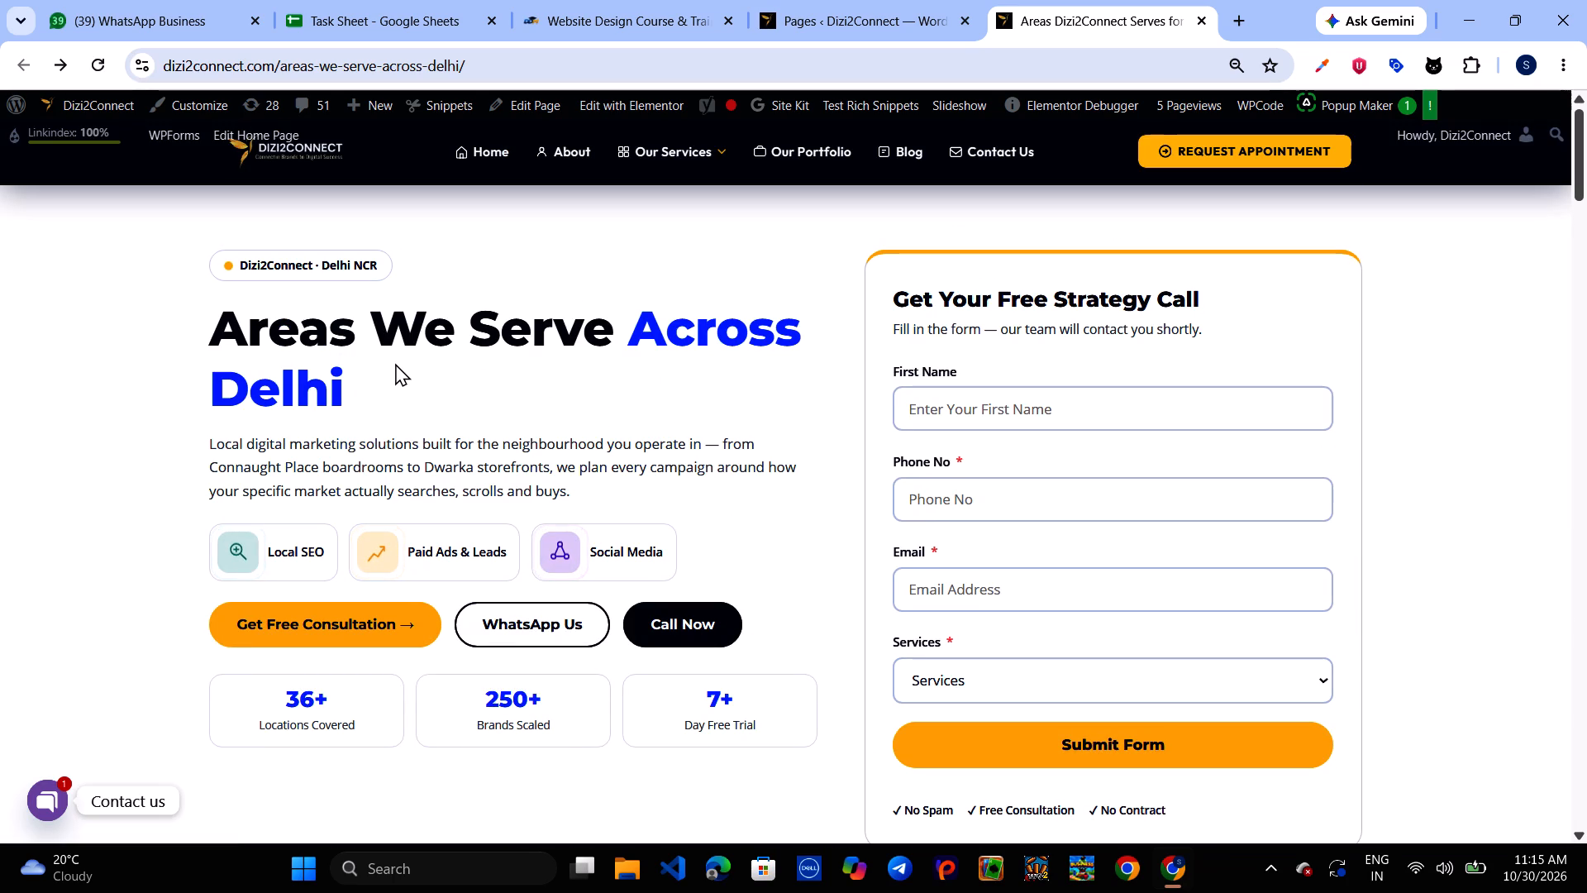
# Review the page from the hero section through all the Central, North, South, East and West Delhi location cards.
pyautogui.scroll(-1, 395, 363)
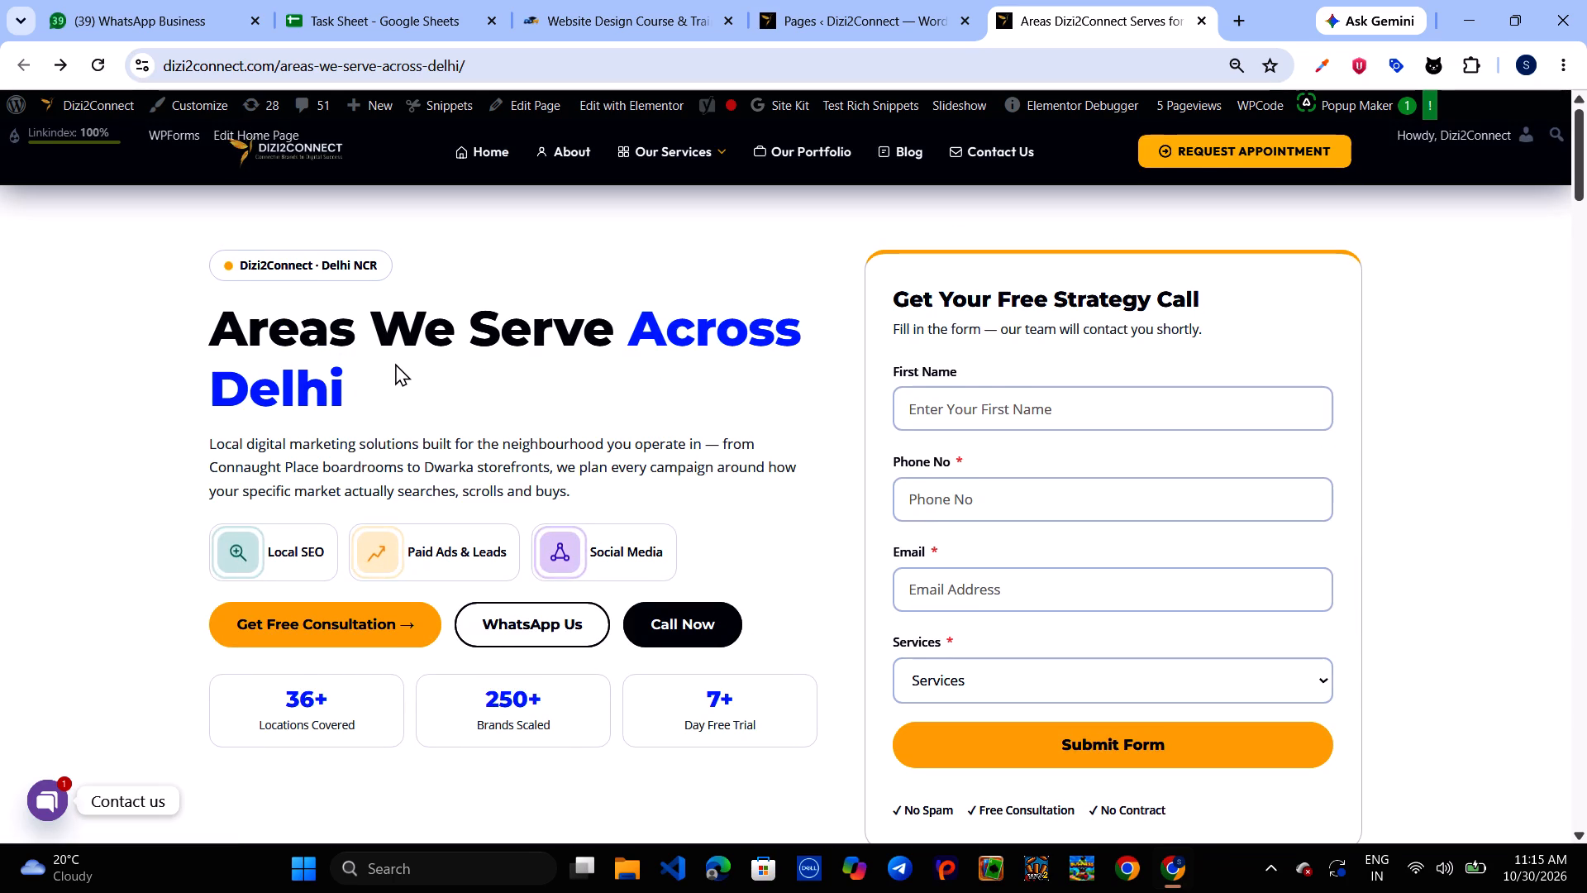
pyautogui.scroll(-5, 395, 363)
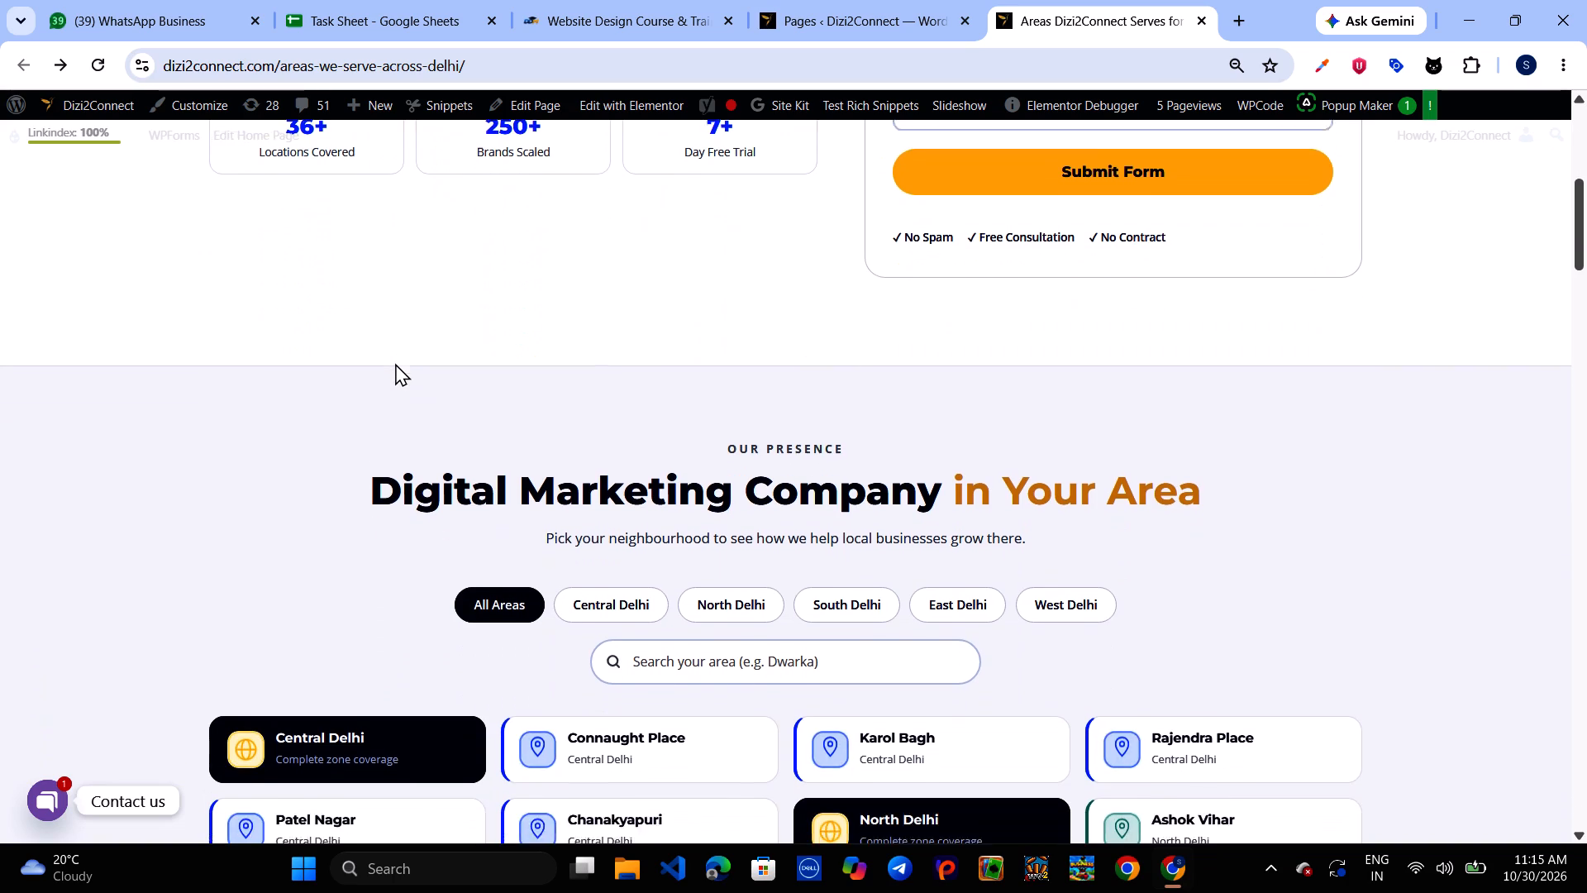
pyautogui.scroll(-3, 395, 363)
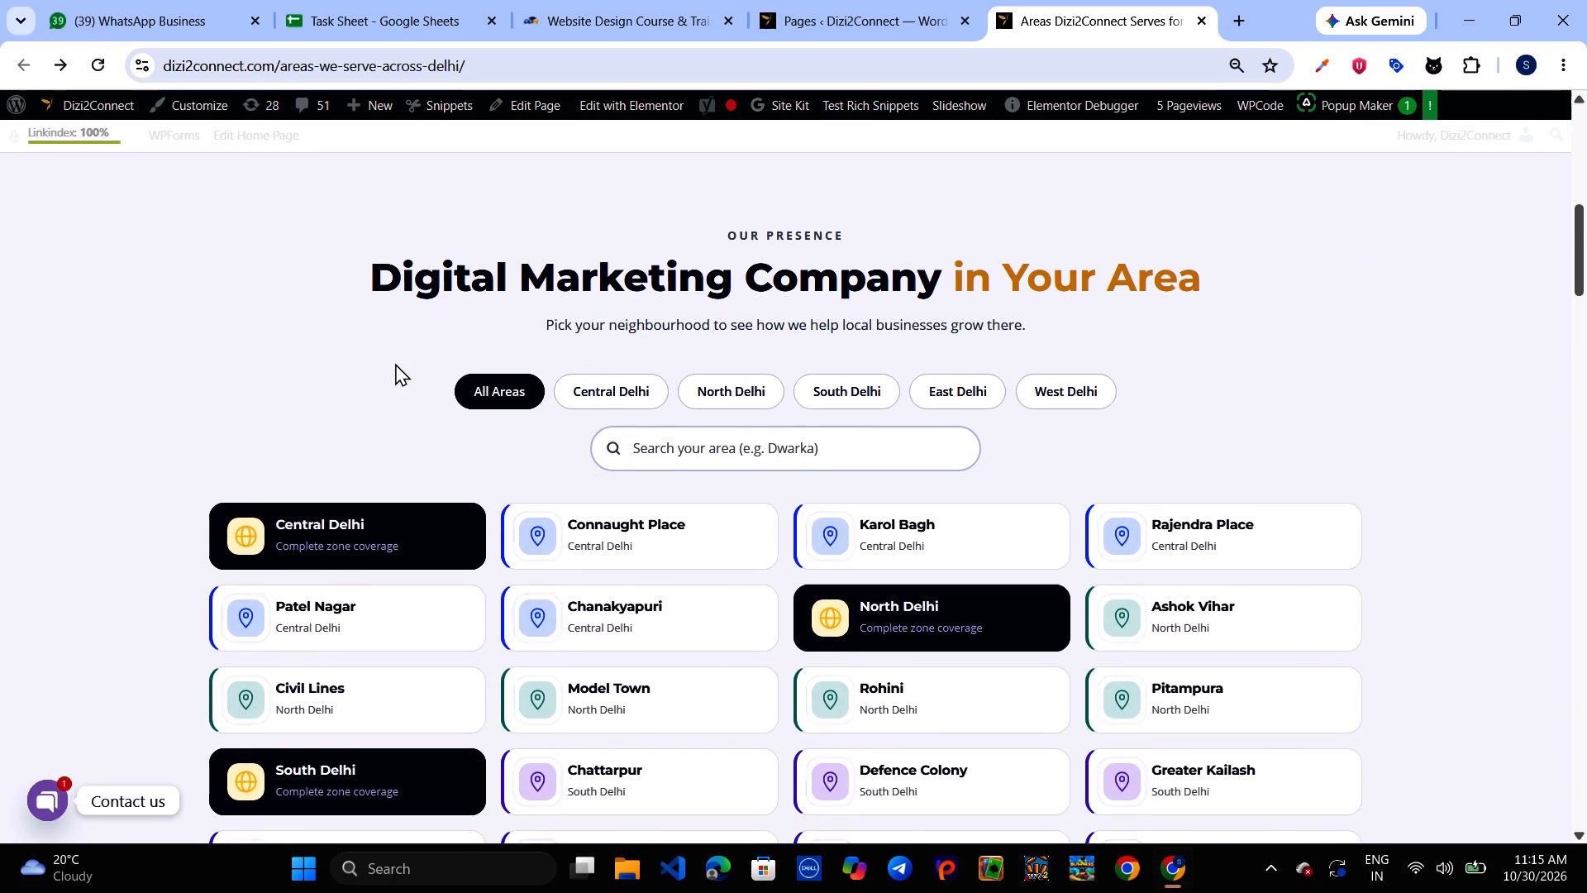
pyautogui.scroll(-1, 295, 343)
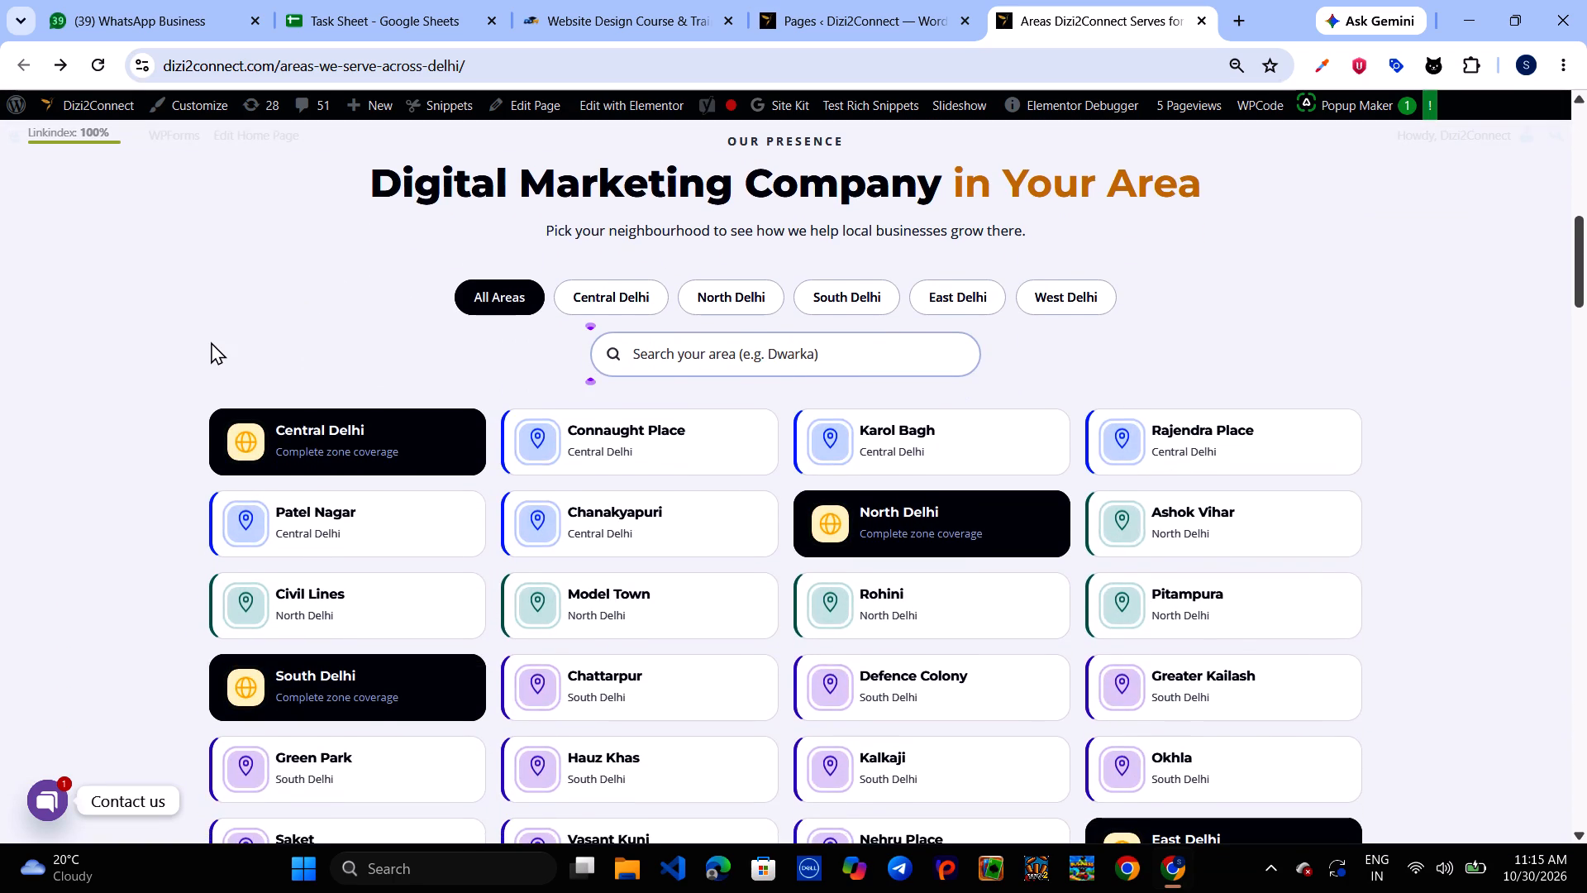
pyautogui.scroll(-4, 211, 341)
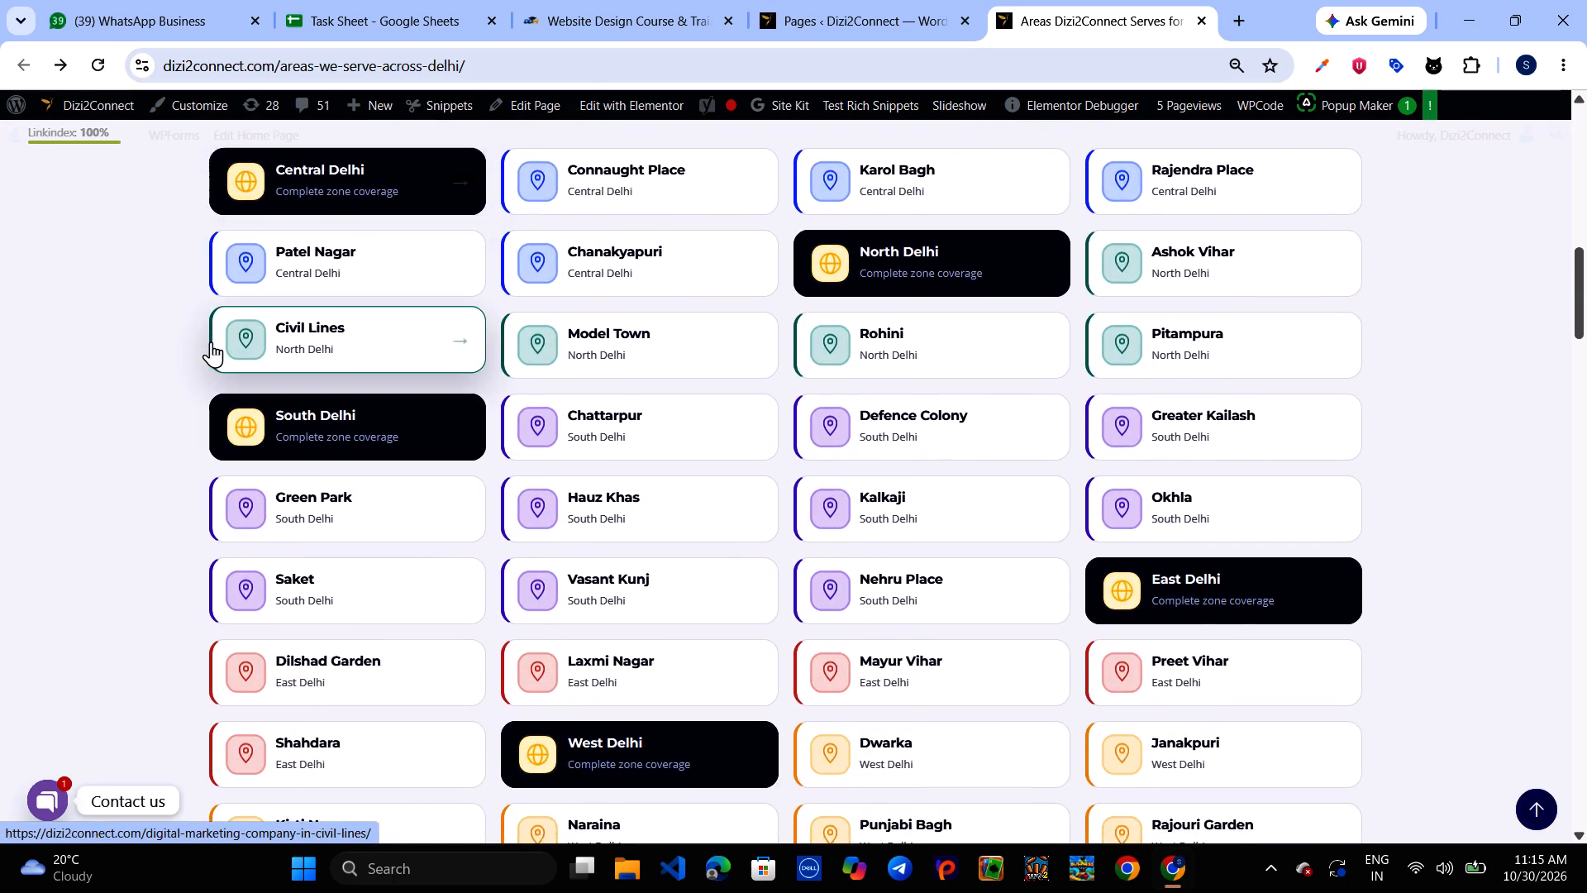
pyautogui.scroll(-1, 211, 341)
pyautogui.scroll(3, 211, 341)
pyautogui.scroll(-1, 211, 341)
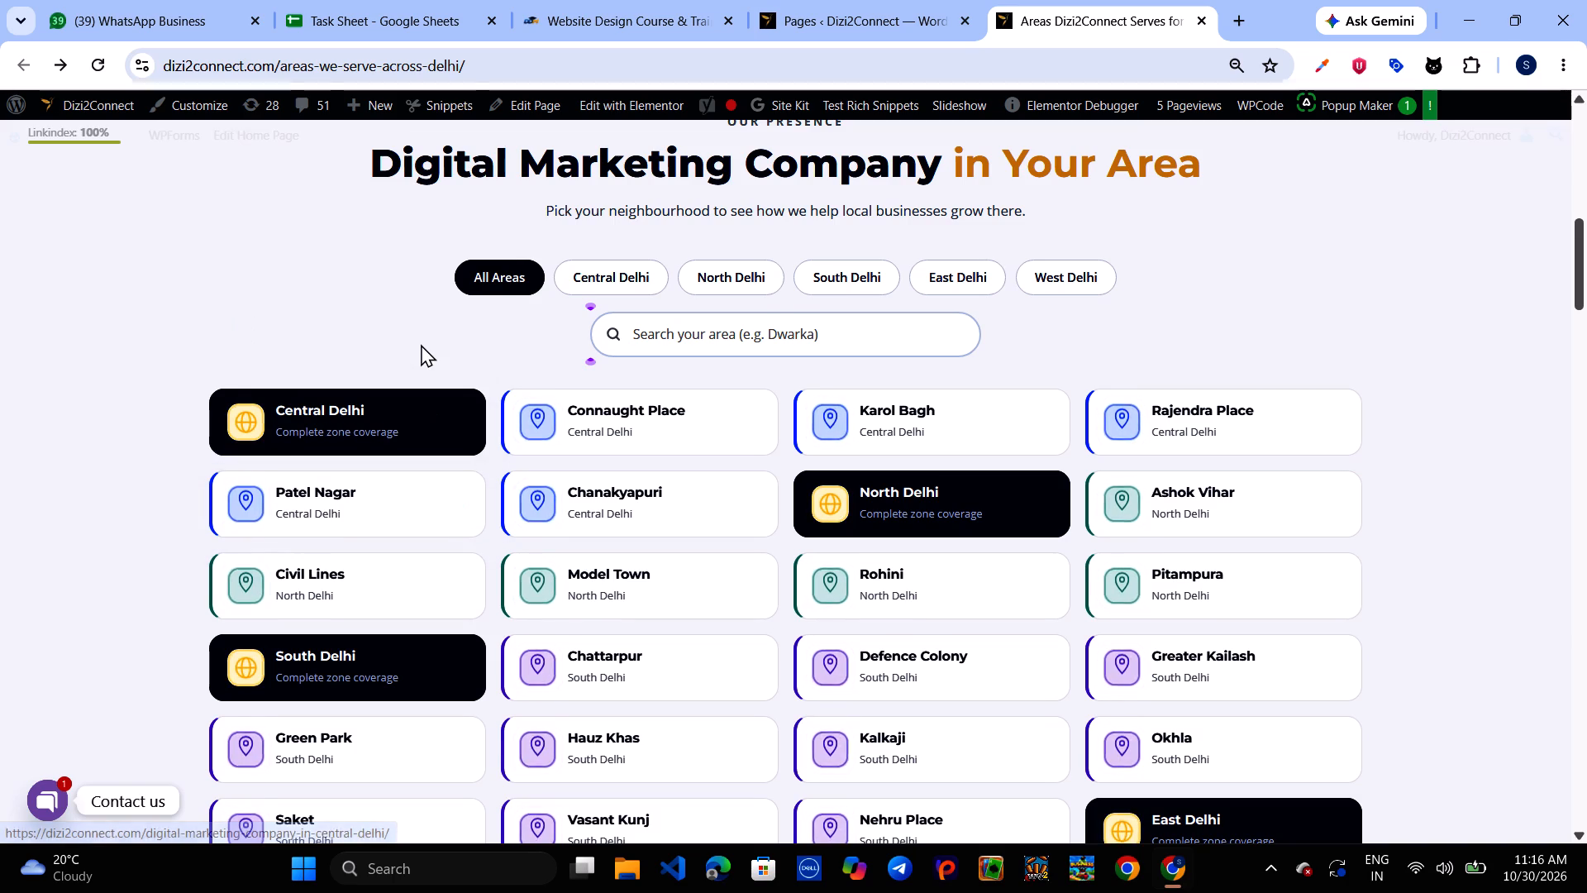
pyautogui.scroll(-6, 421, 344)
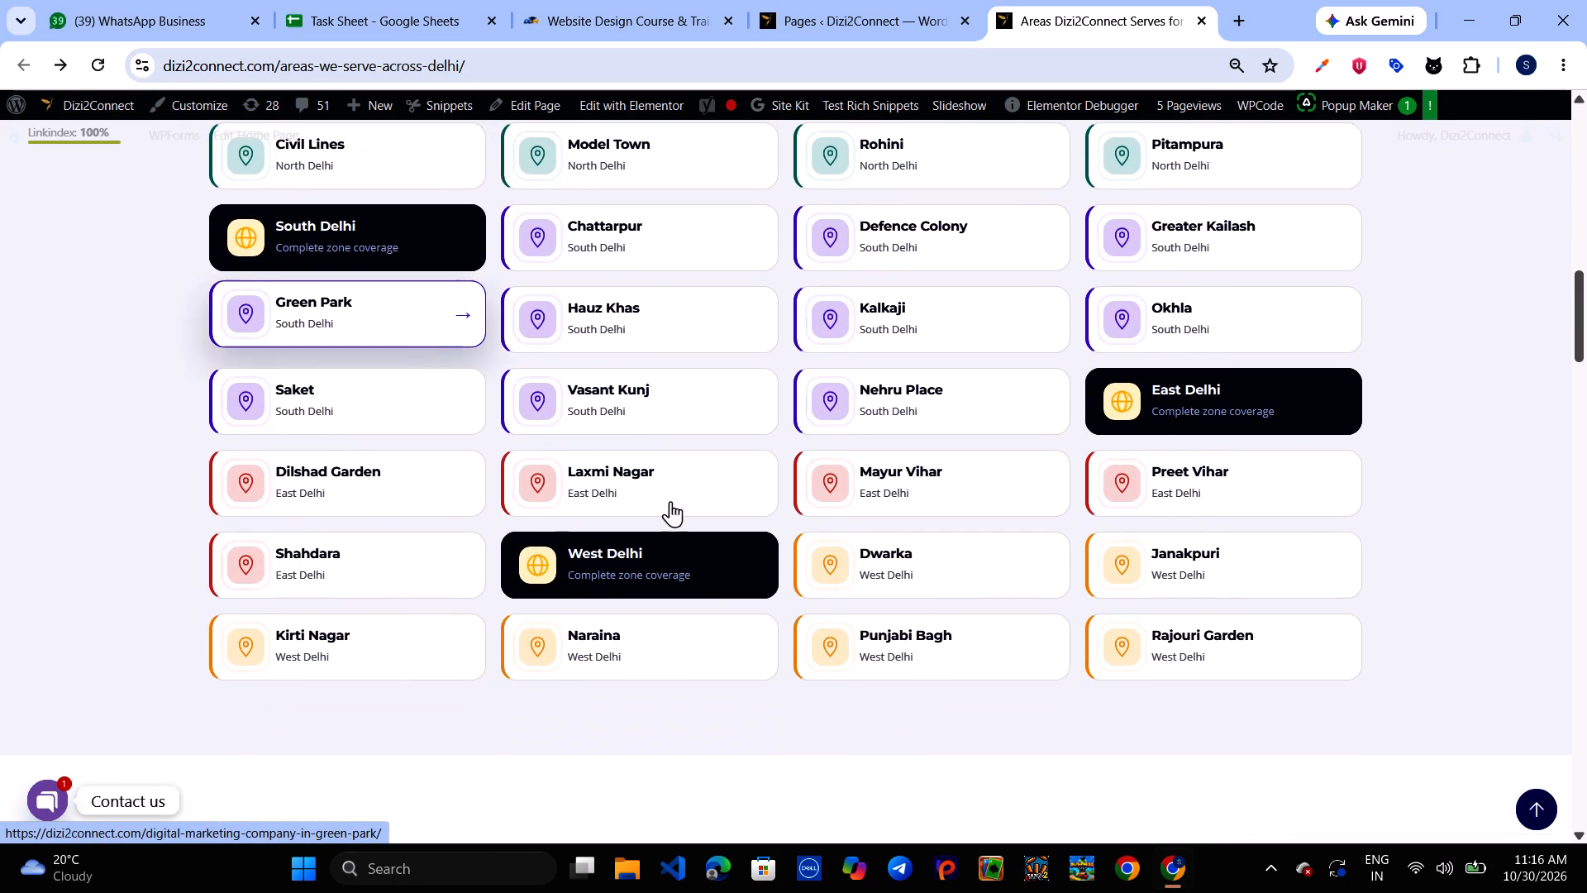
pyautogui.scroll(2, 928, 735)
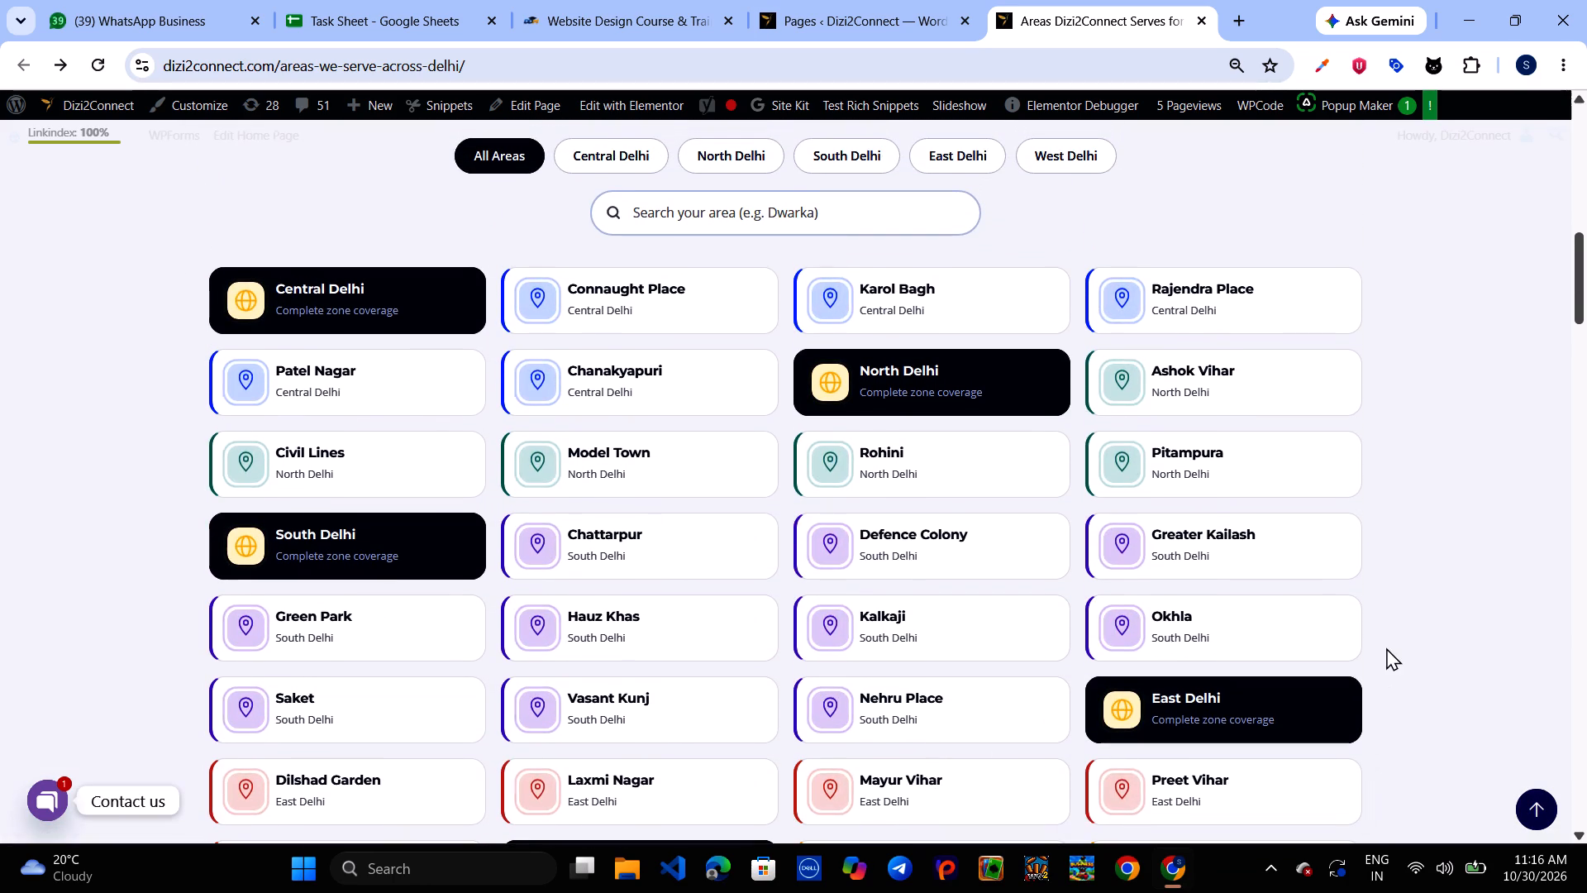
pyautogui.scroll(1, 1471, 537)
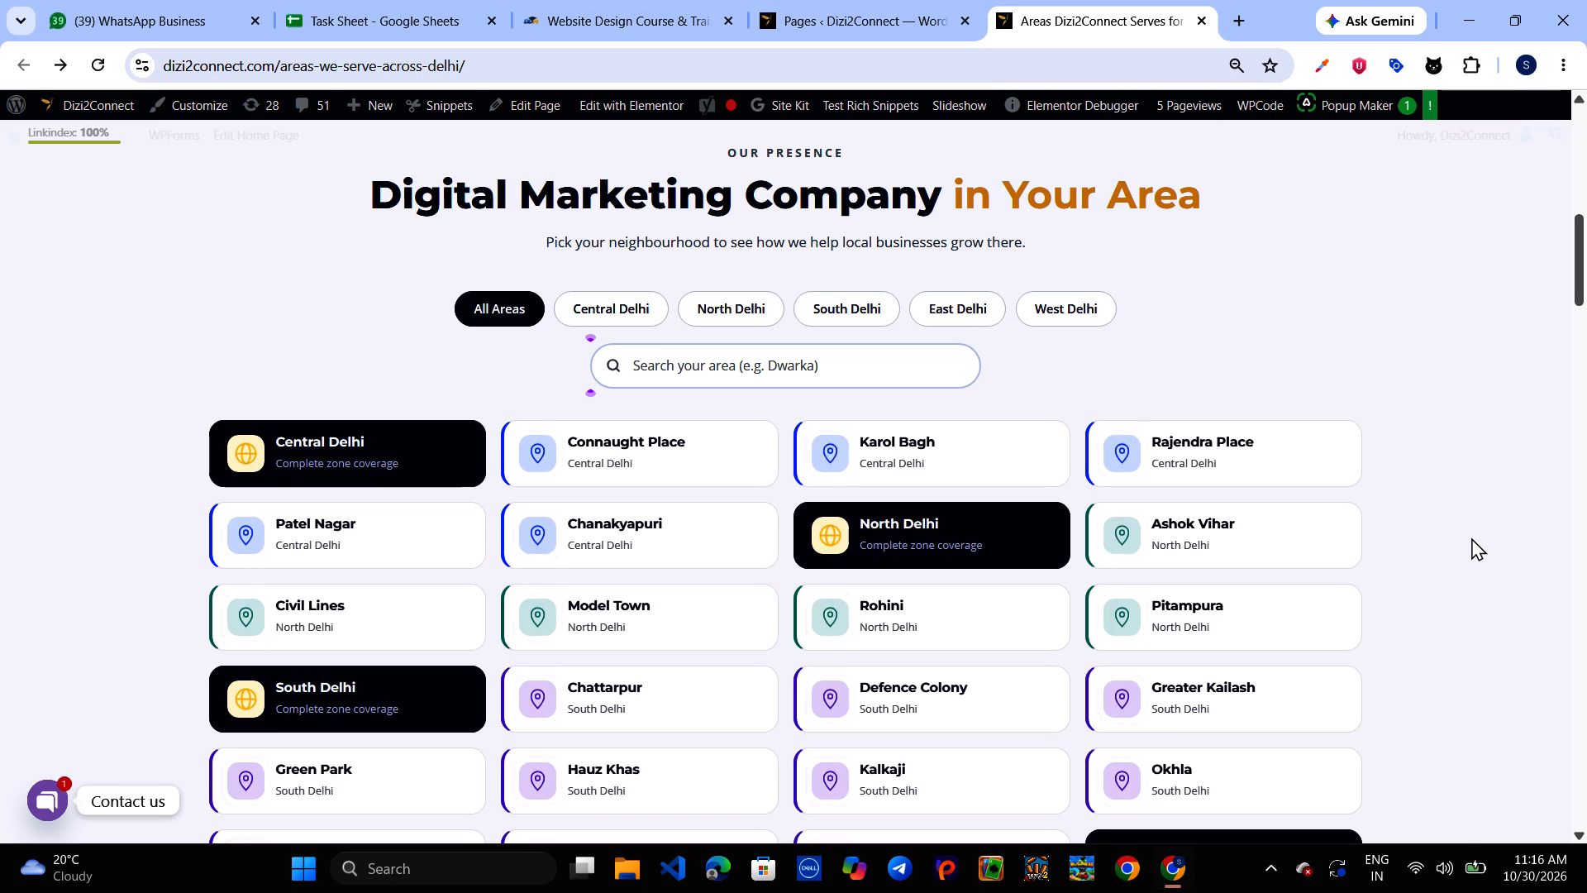
# Open the Central Delhi location page and review its business research, benefits and industries sections.
pyautogui.click(413, 457)
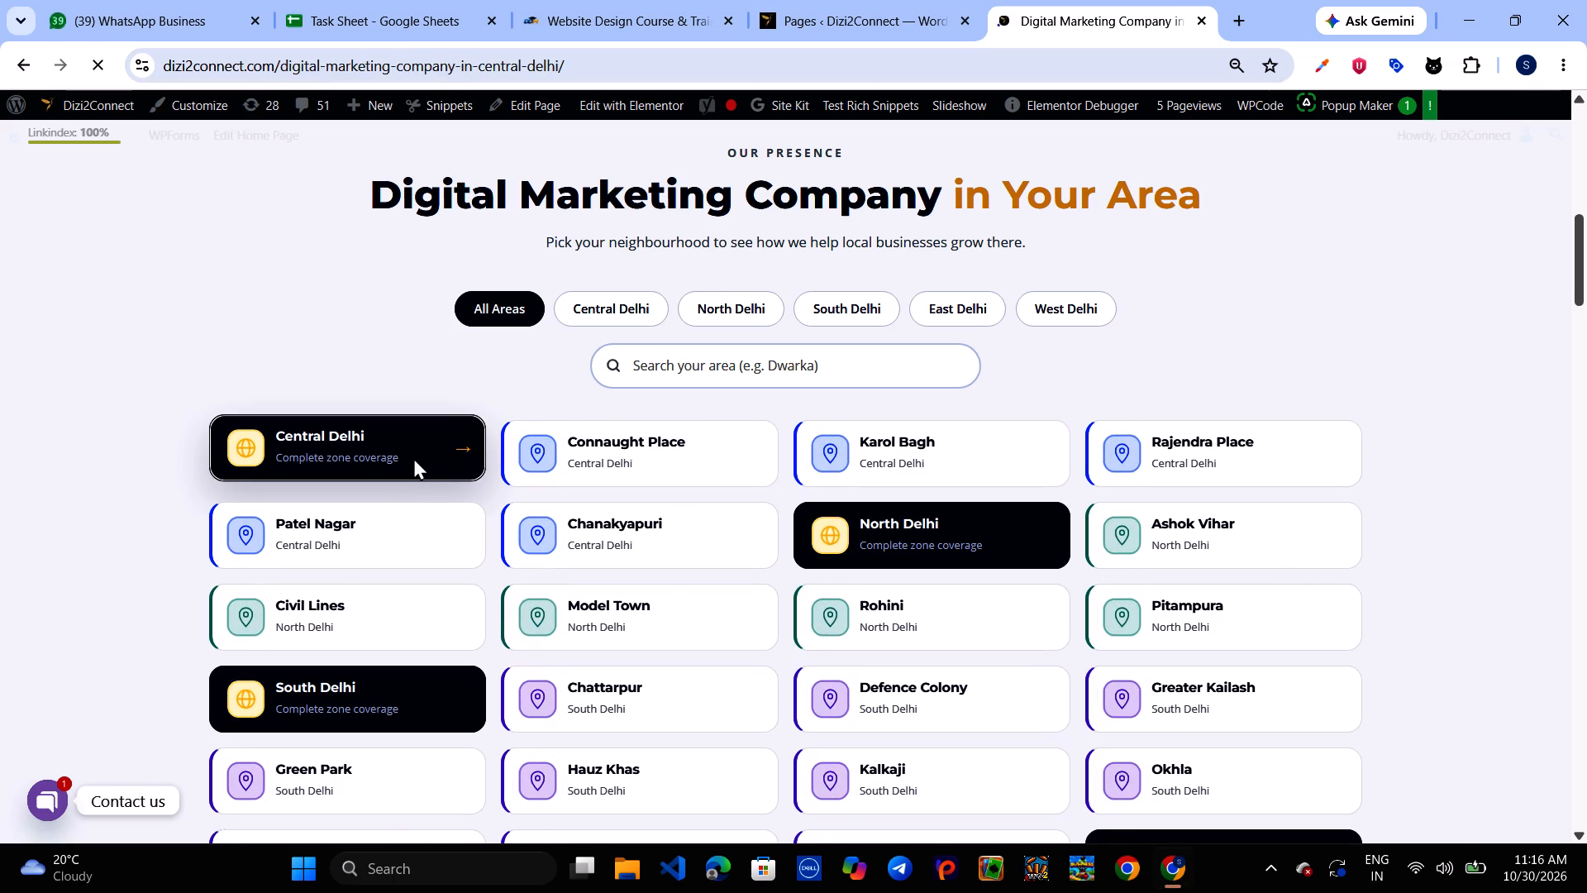
pyautogui.scroll(-8, 612, 551)
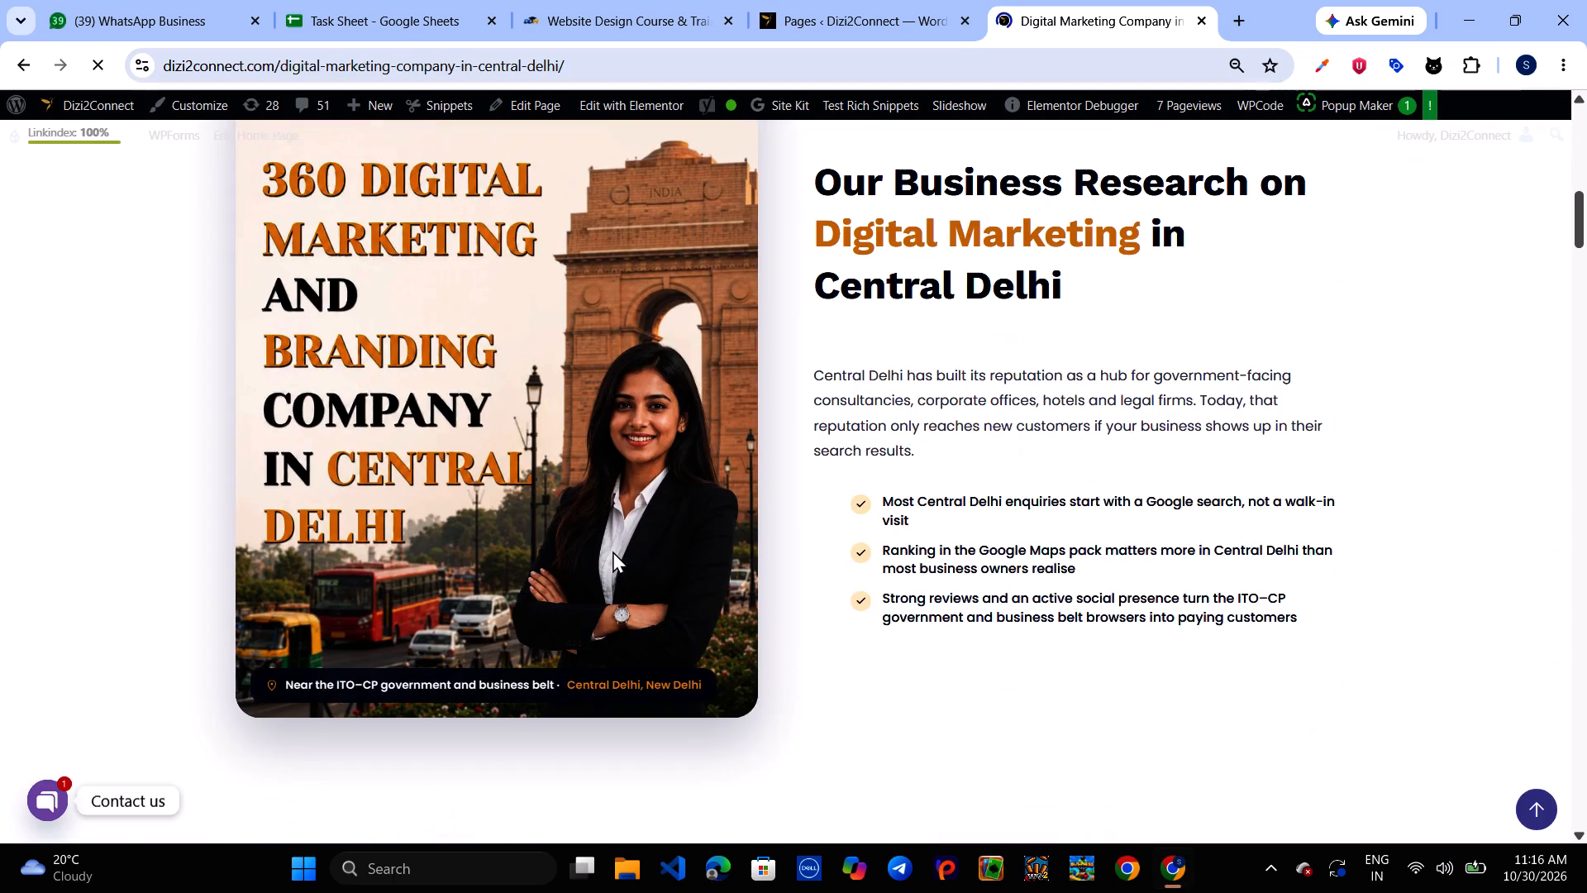
pyautogui.scroll(-6, 612, 551)
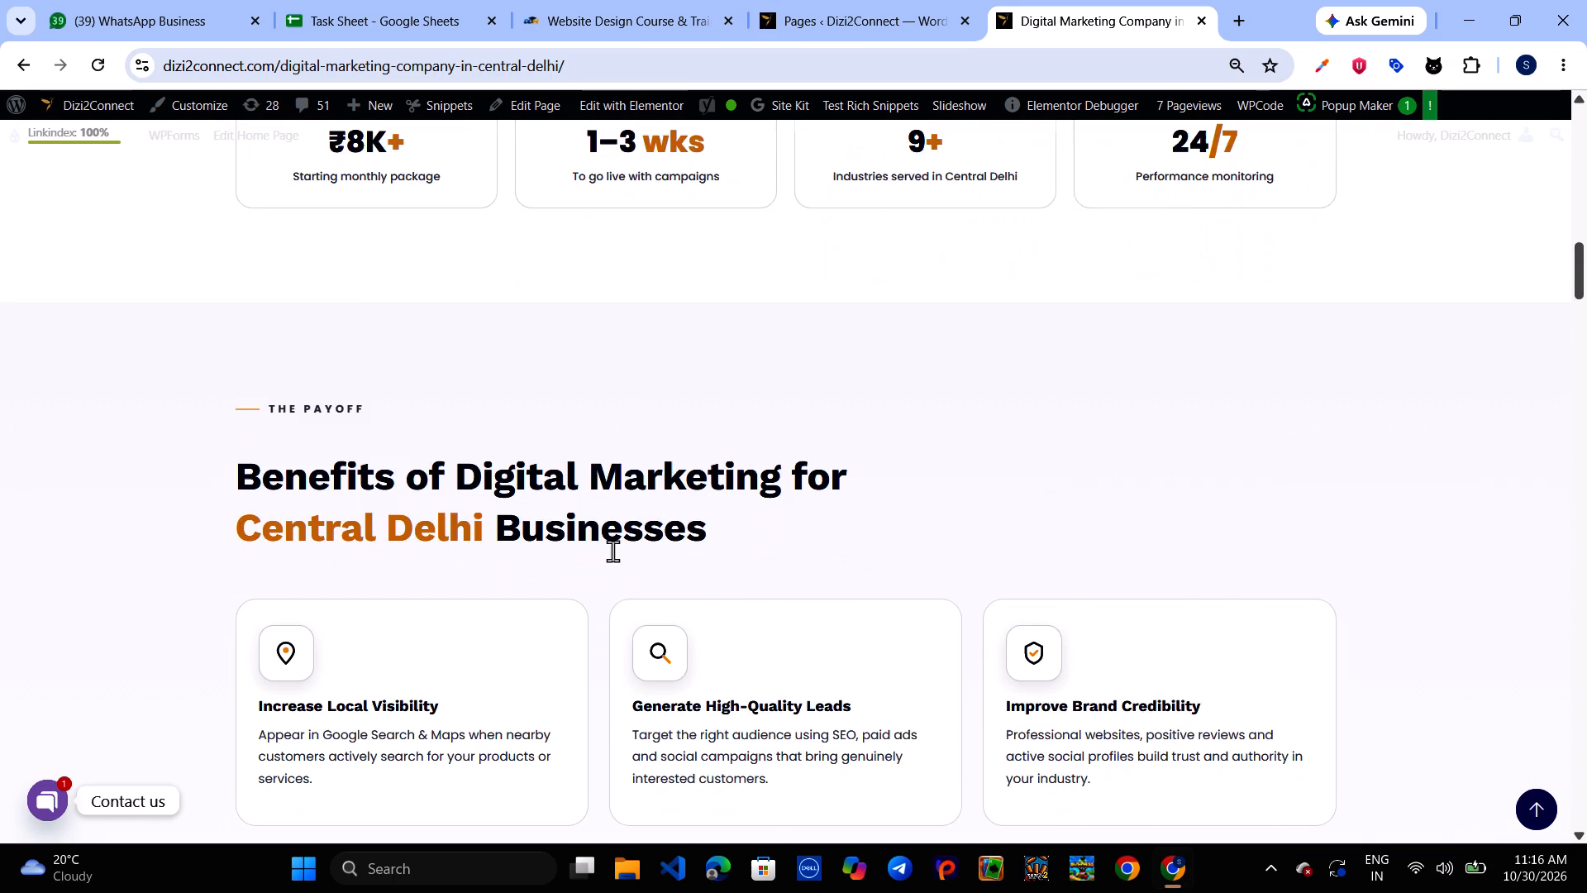
pyautogui.scroll(-4, 612, 551)
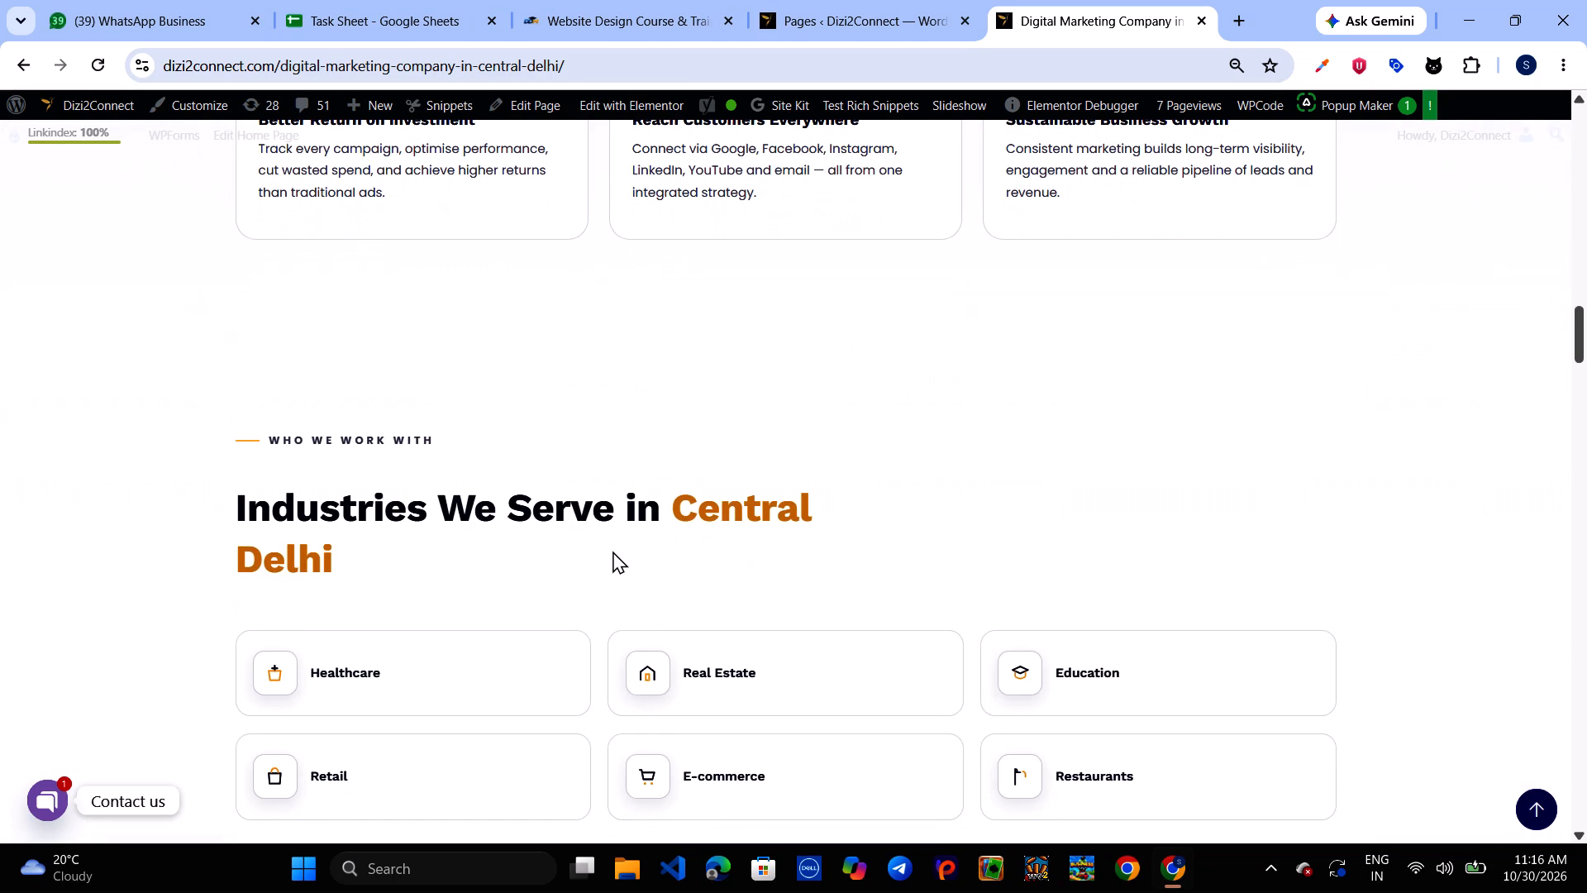
pyautogui.scroll(-2, 638, 571)
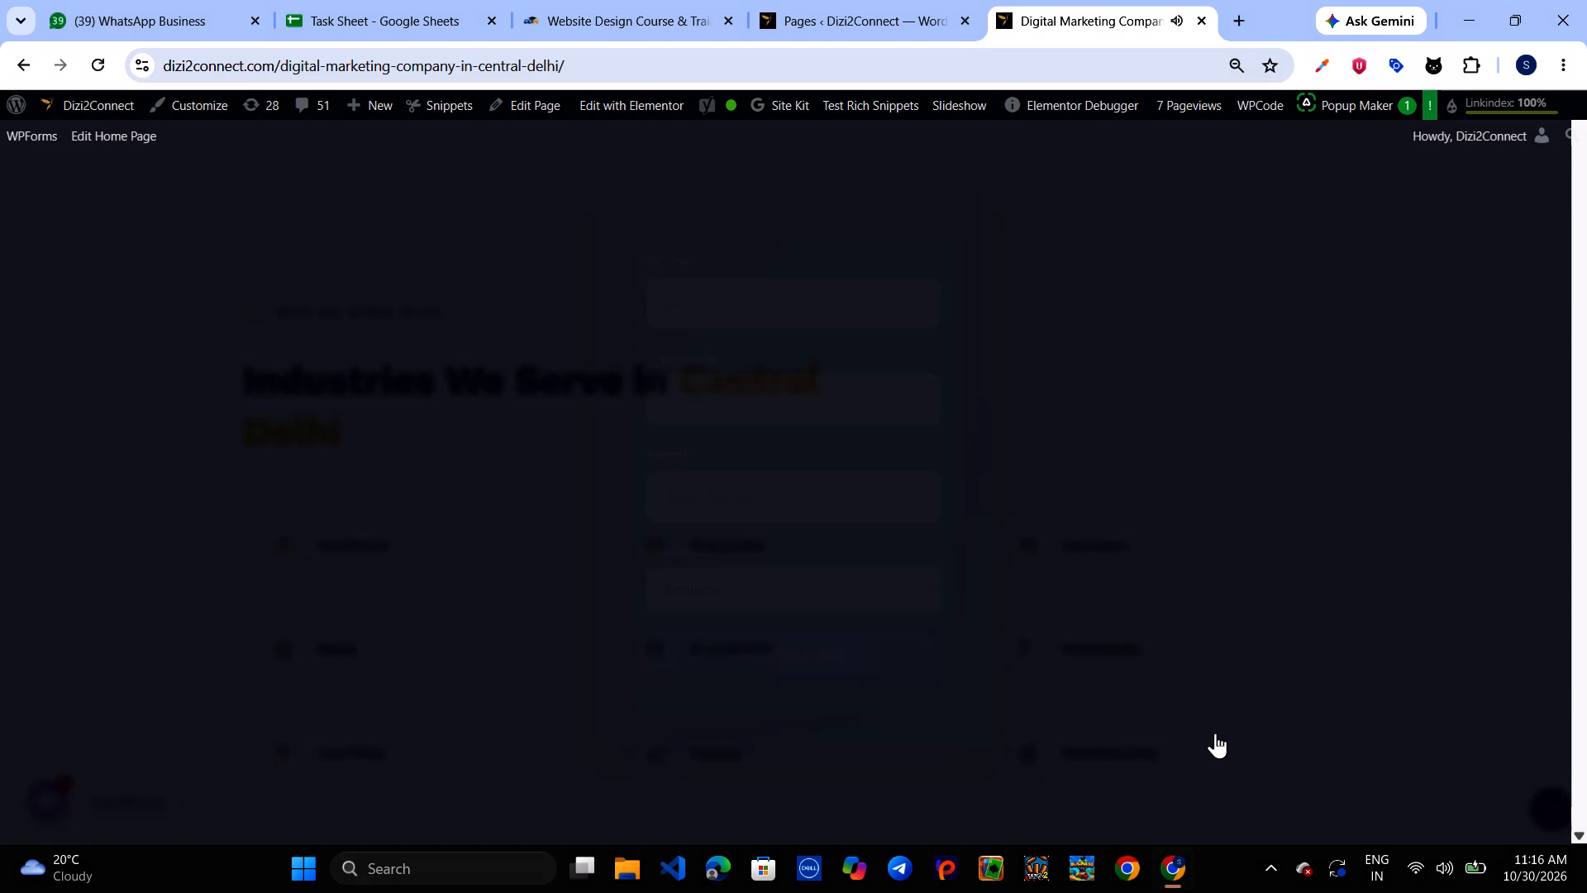
# Close the pop-up form and examine the Industries We Serve in Central Delhi cards.
pyautogui.click(971, 214)
pyautogui.scroll(-2, 1036, 289)
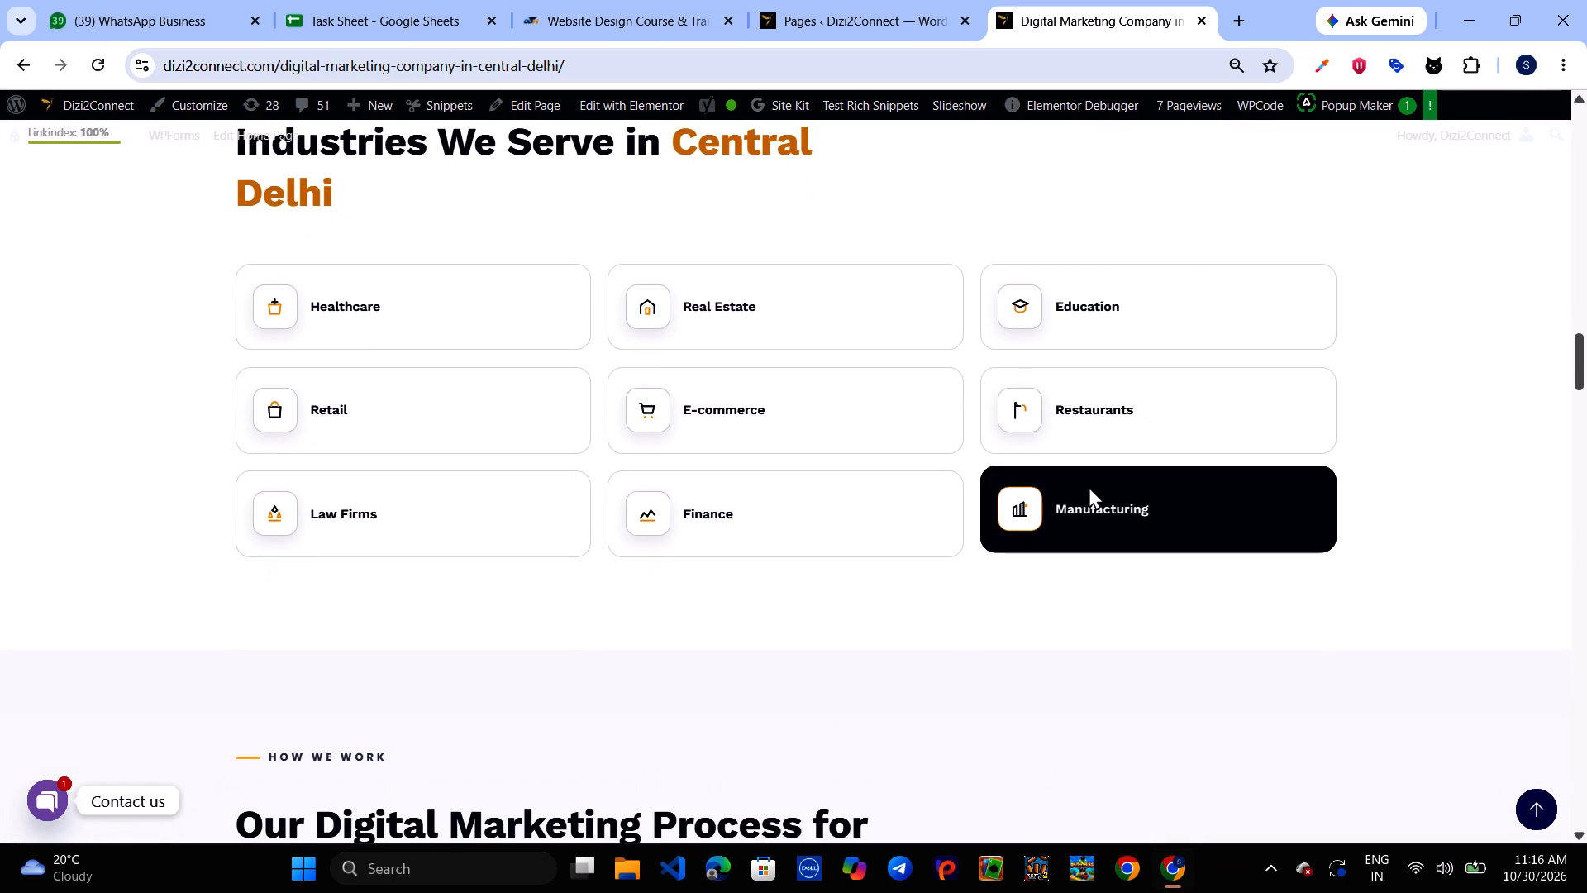
pyautogui.scroll(1, 191, 299)
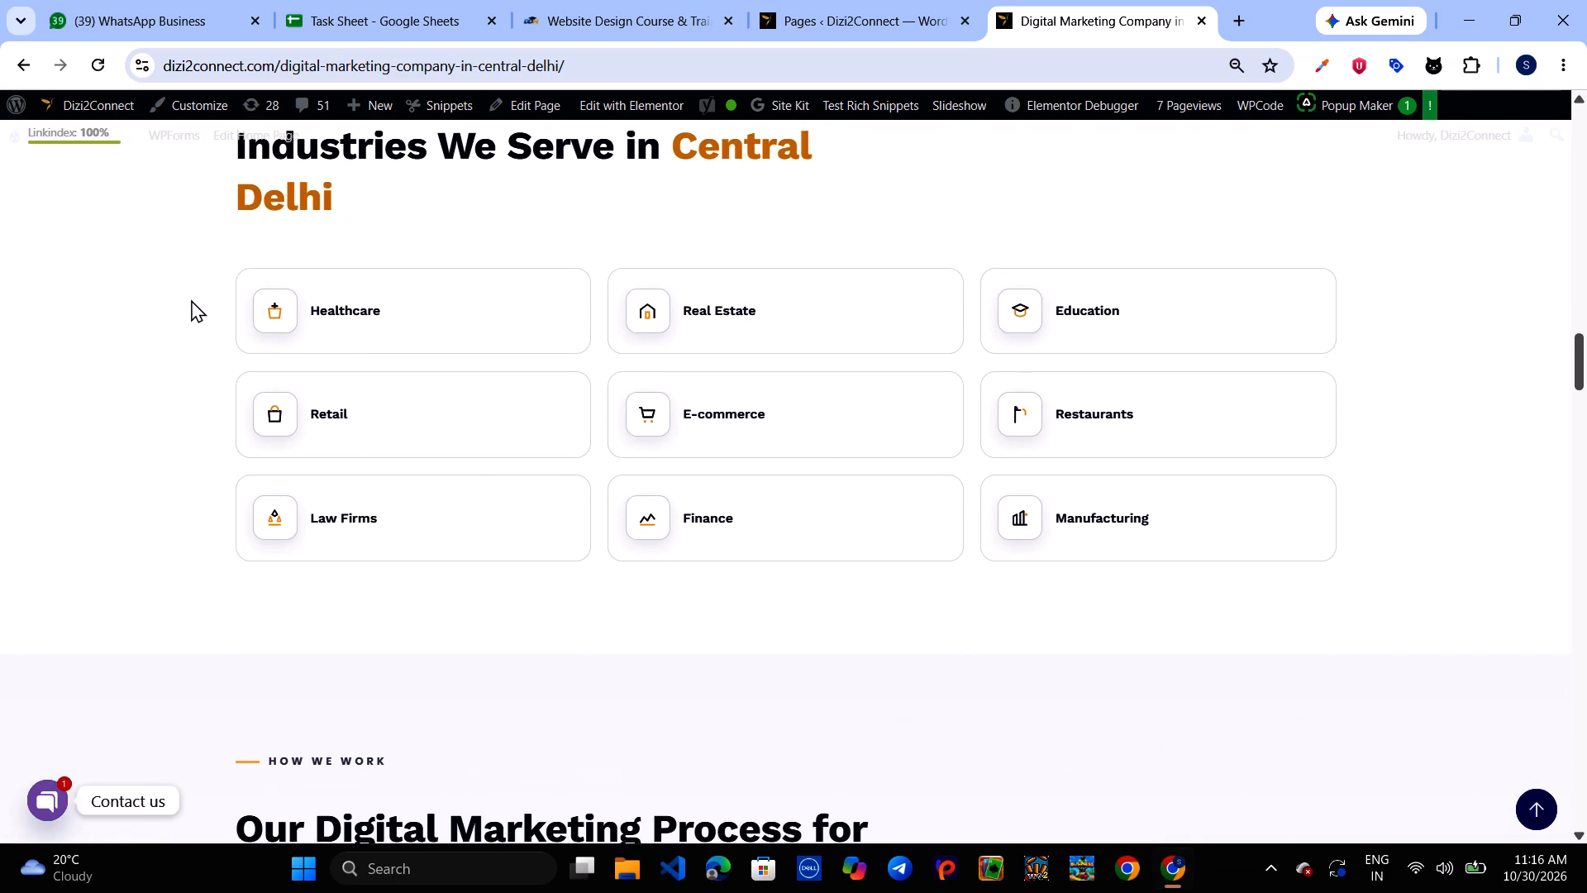
pyautogui.scroll(2, 191, 299)
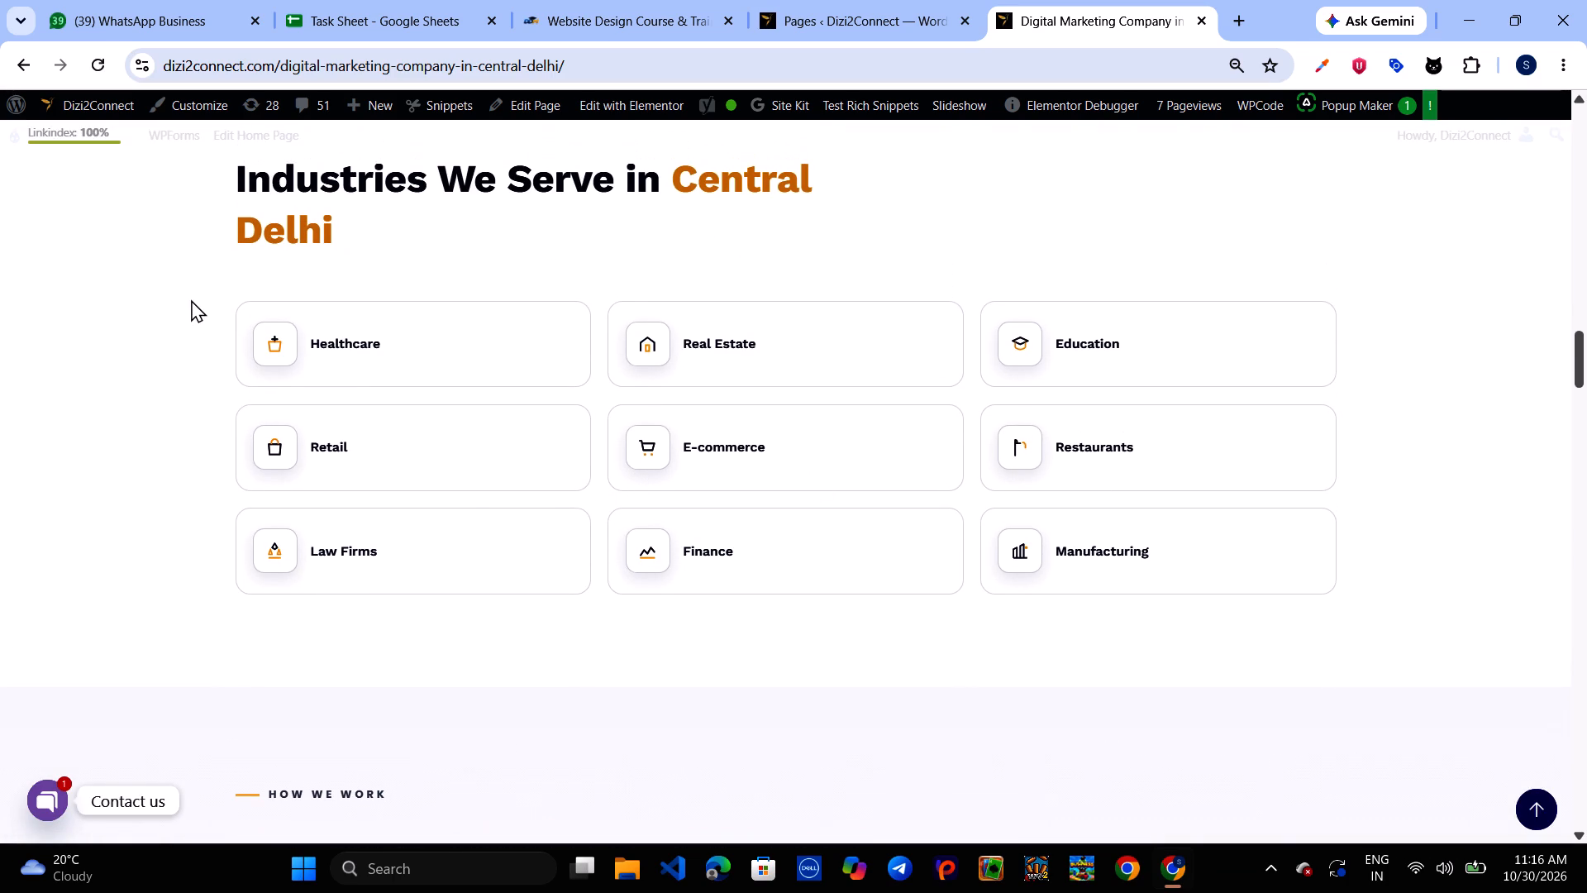